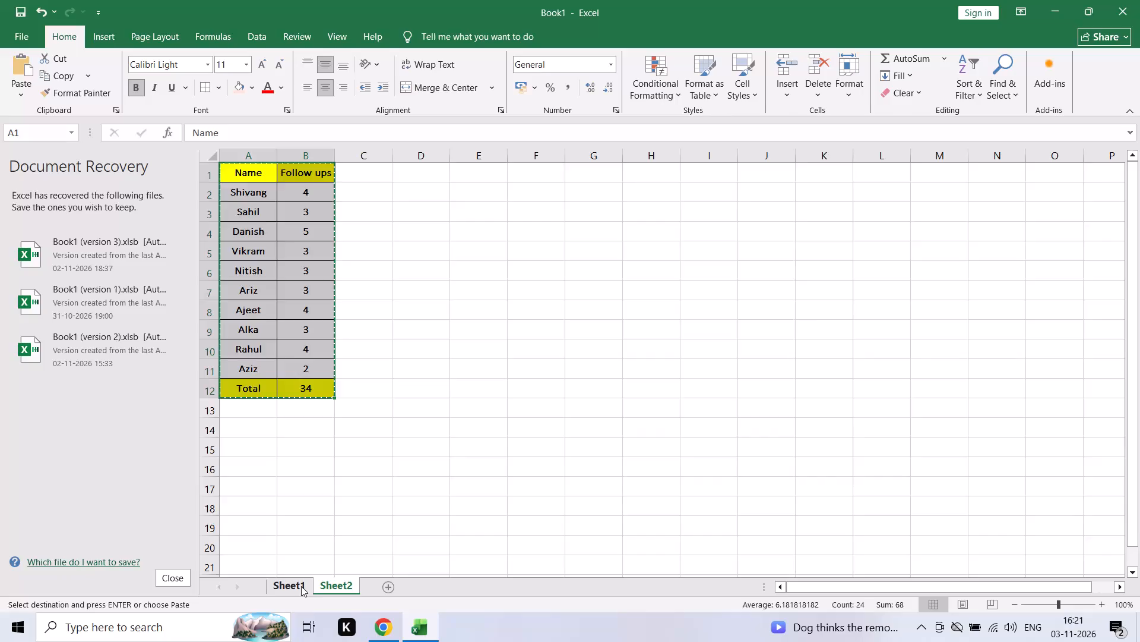
On Sheet1, delete the entire Aspire Gold Plus column from the plan comparison table.
click(301, 586)
click(467, 440)
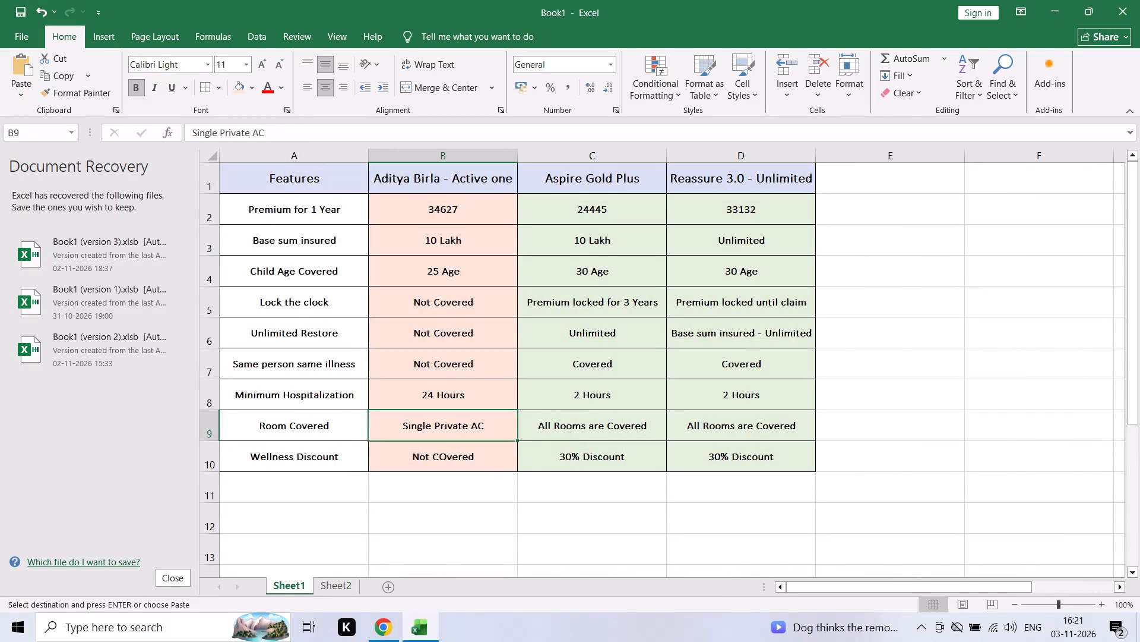
key(ctrl+Up)
key(ctrl+Left)
key(Down)
key(Right)
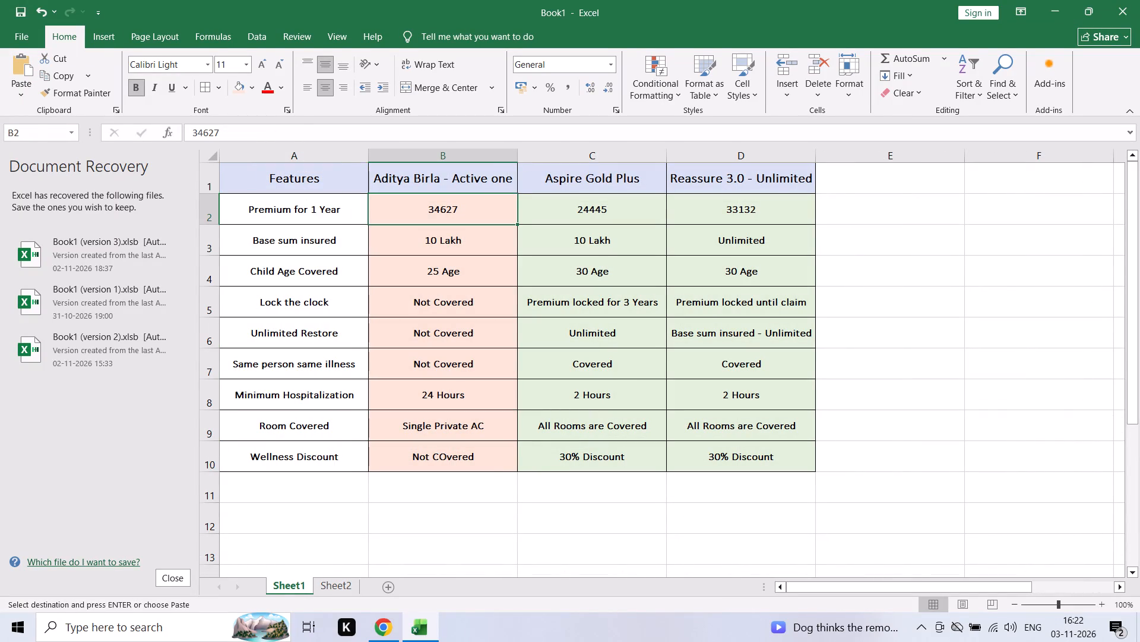
key(shift+Right)
key(shift+Right)
key(shift+Right)
key(Right)
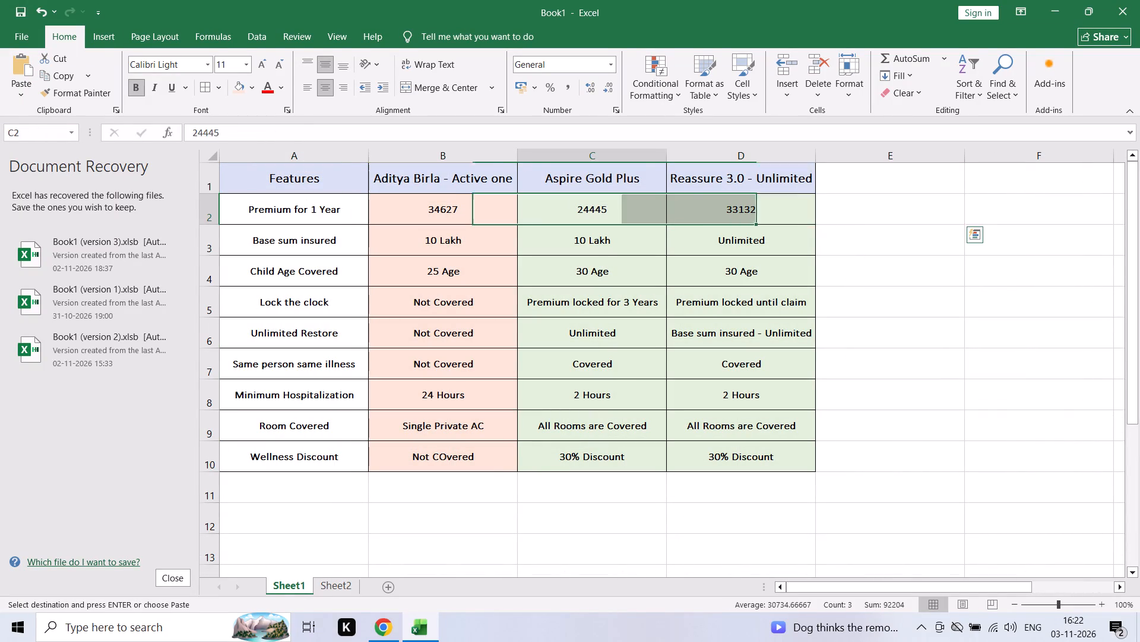
key(Right)
key(Left)
key(ctrl+space)
key(ctrl+minus)
key(Left)
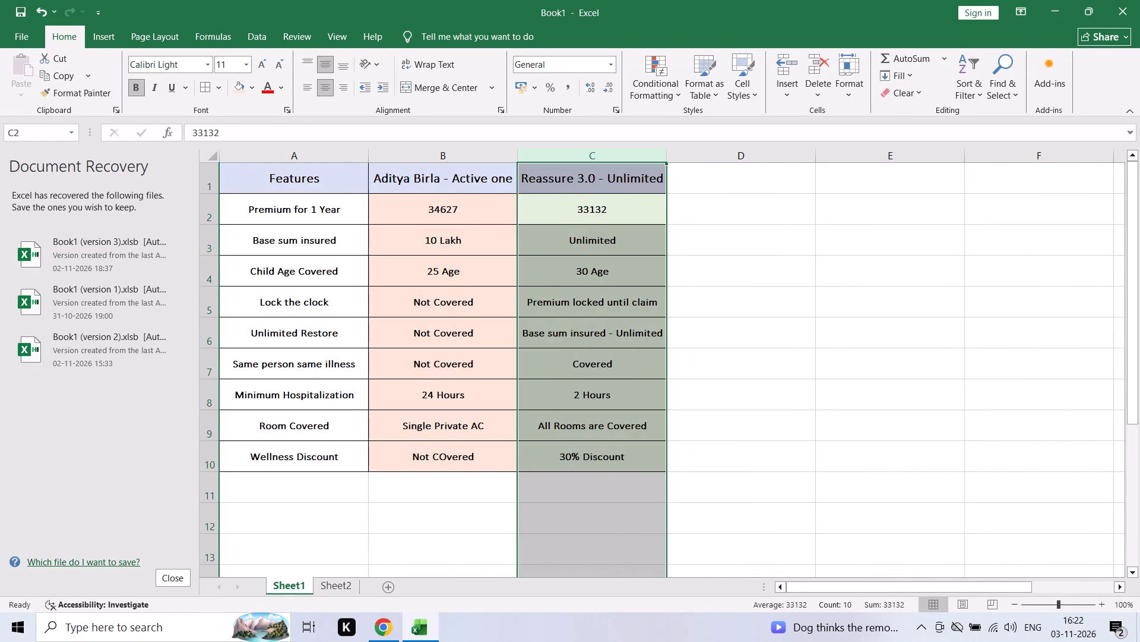
key(Left)
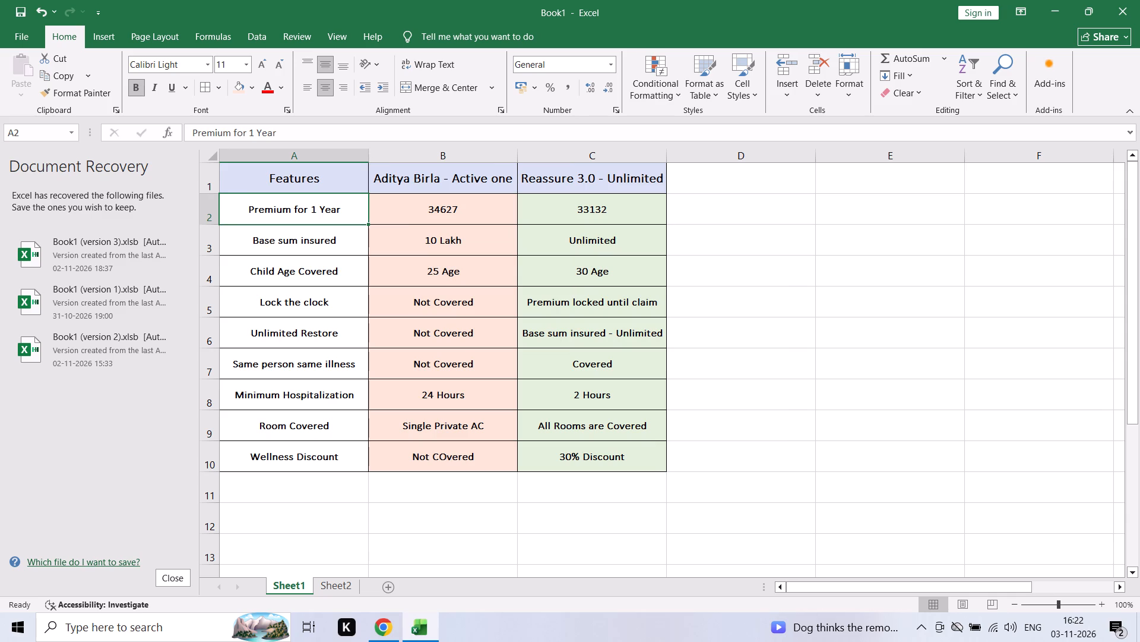
key(Right)
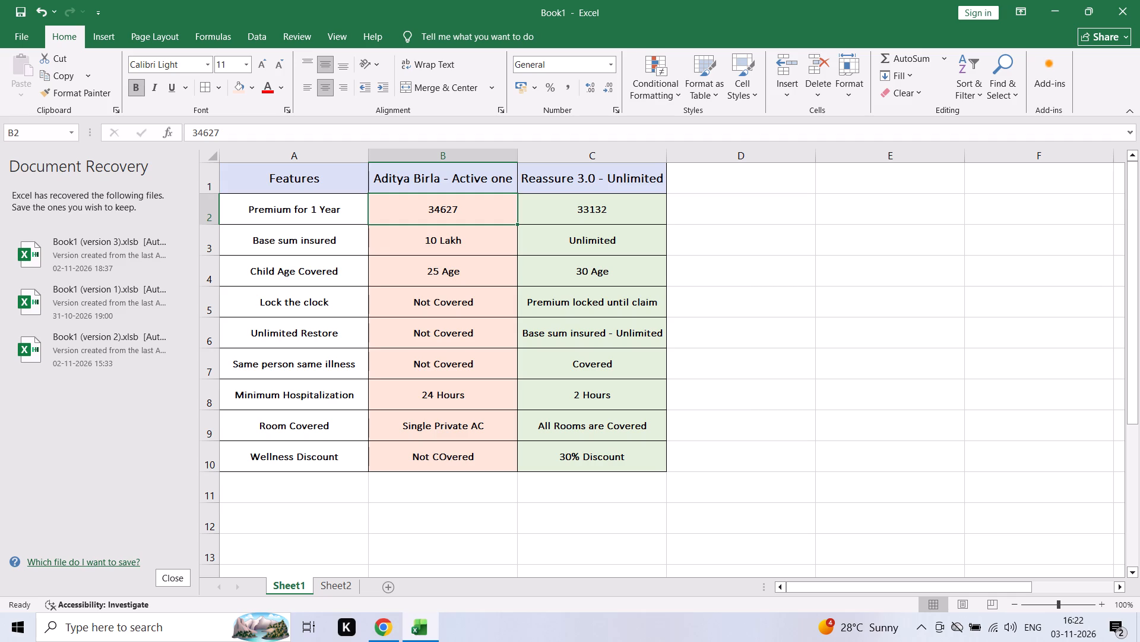
Clear the "Premium for 1 Year" label from the Features column.
click(213, 214)
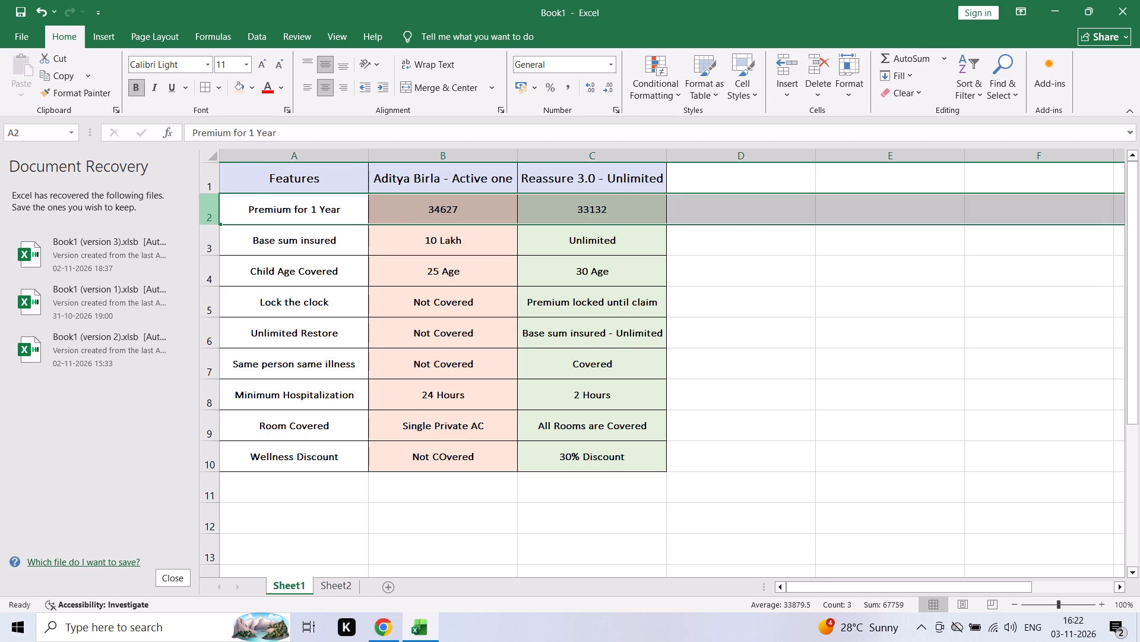
key(BackSpace)
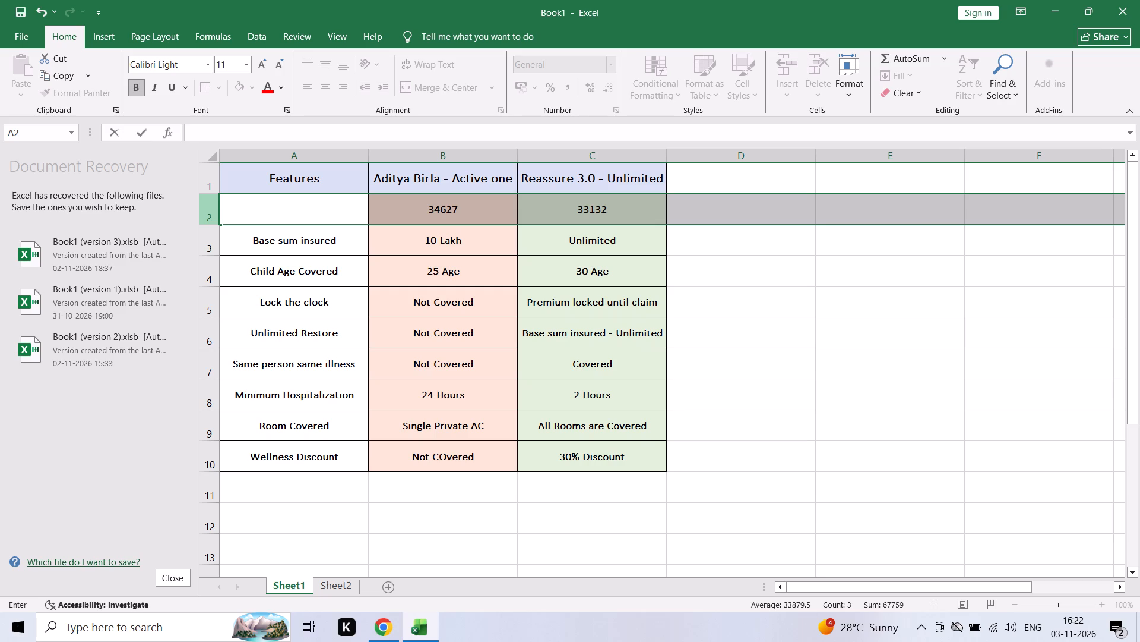
click(294, 209)
Set the premium under Aditya Birla - Active one to 18,188, with the comma as thousands separator.
click(494, 209)
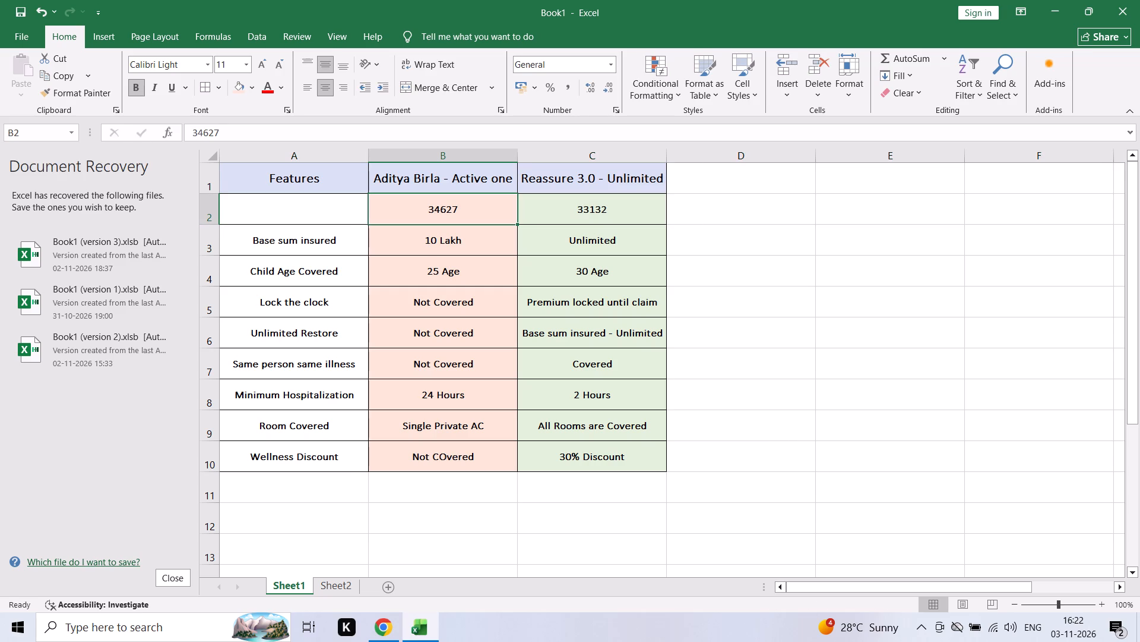
key(BackSpace)
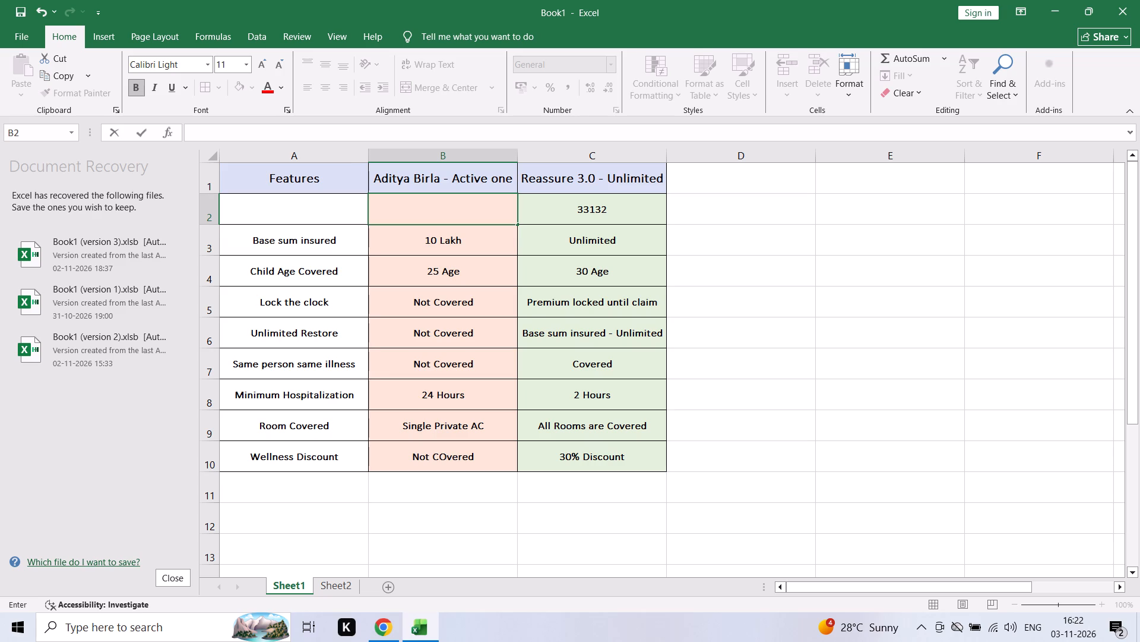
click(488, 212)
text(18)
text(188)
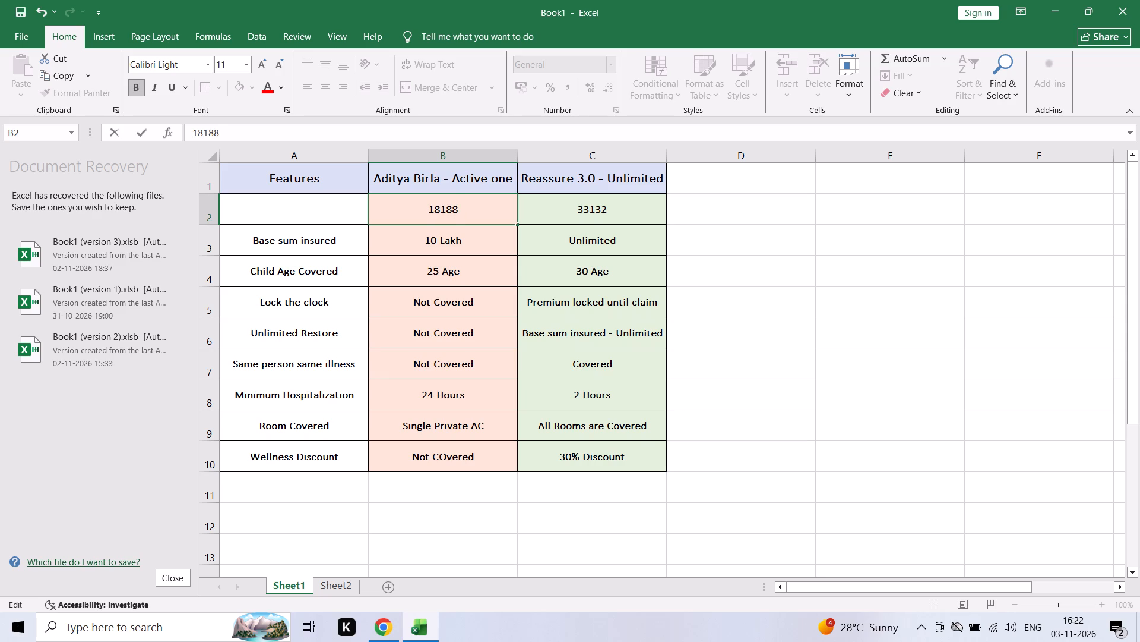
click(438, 207)
key(apostrophe)
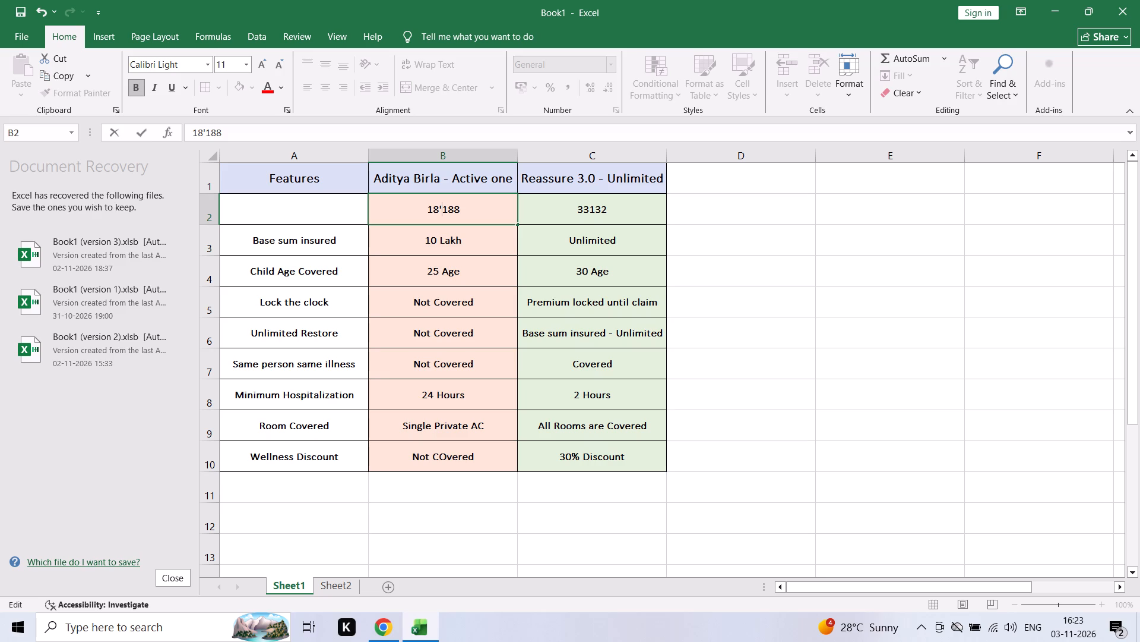
click(444, 207)
key(BackSpace)
key(comma)
Clear the premium value under Reassure 3.0 - Unlimited.
click(650, 217)
key(BackSpace)
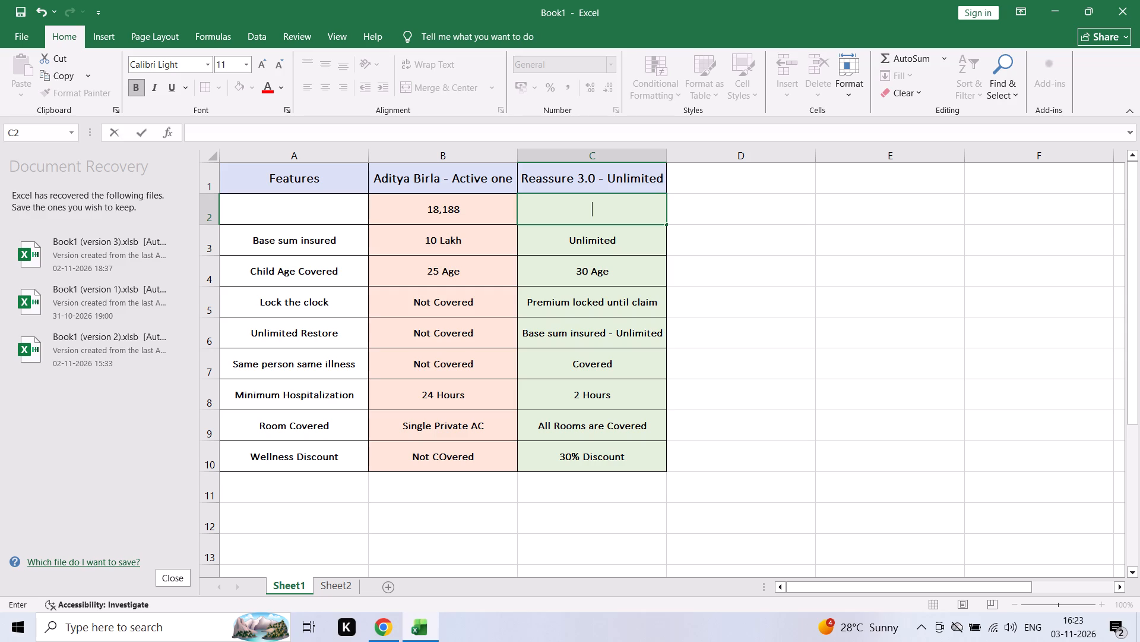
click(598, 204)
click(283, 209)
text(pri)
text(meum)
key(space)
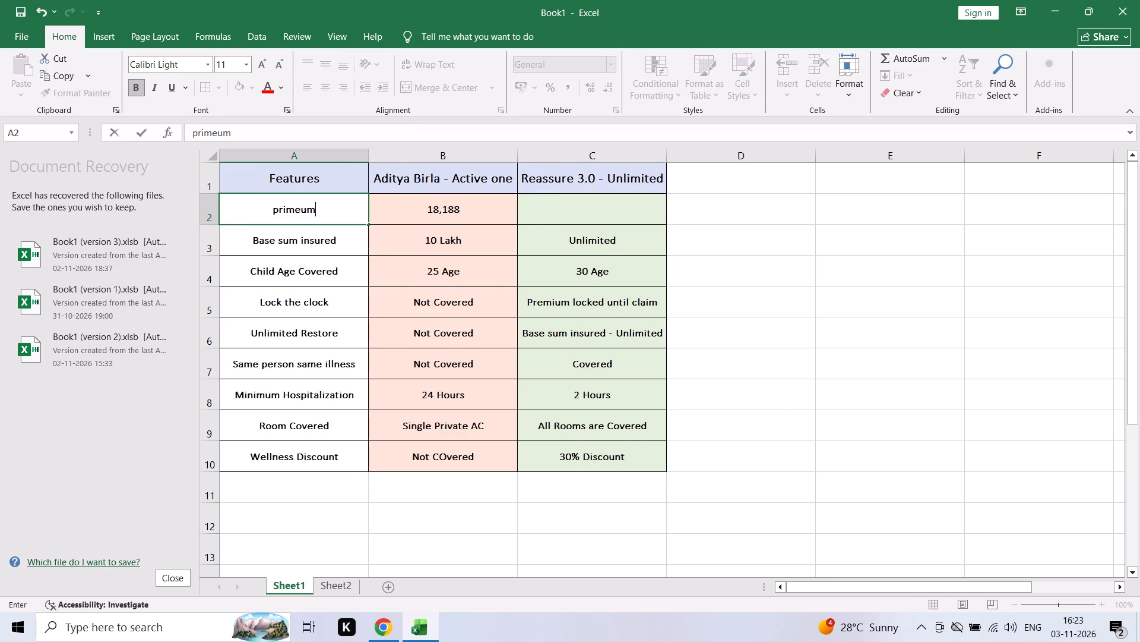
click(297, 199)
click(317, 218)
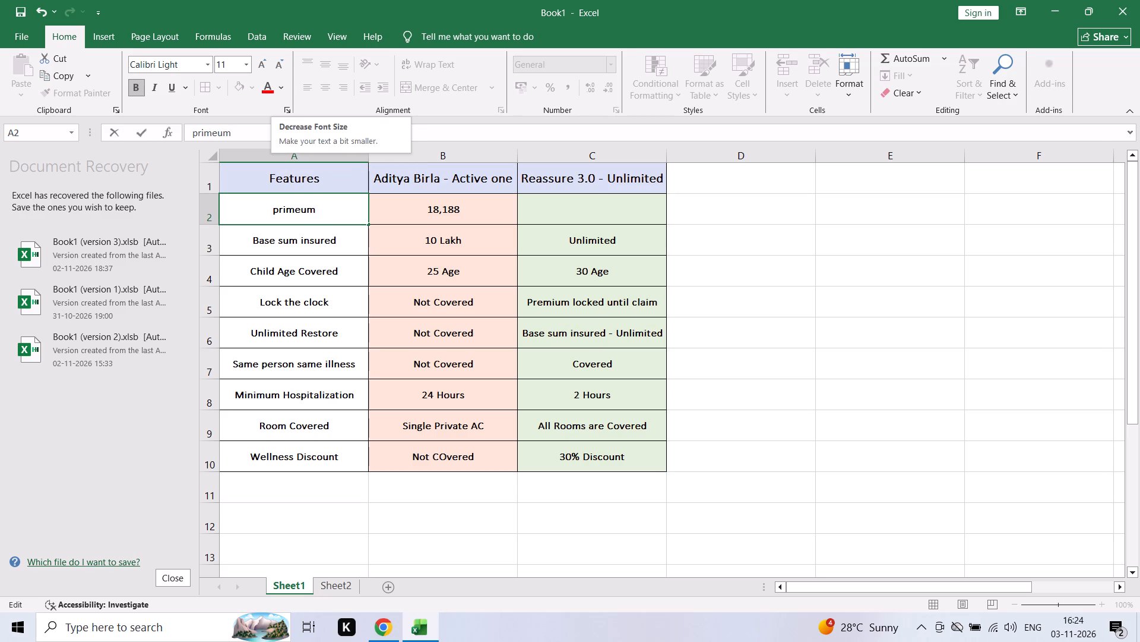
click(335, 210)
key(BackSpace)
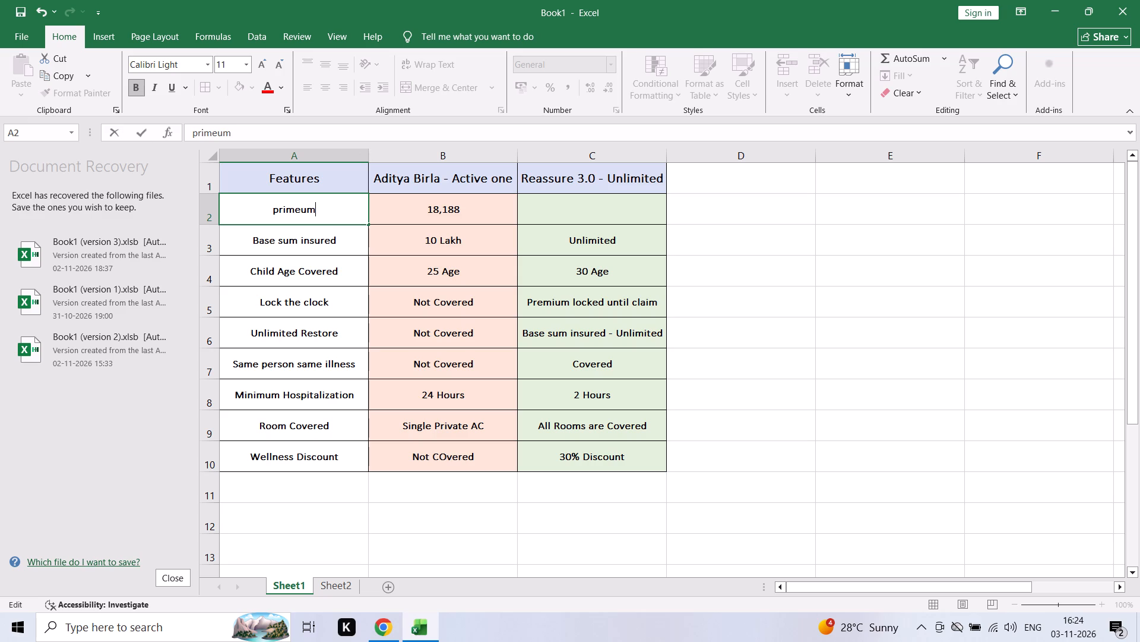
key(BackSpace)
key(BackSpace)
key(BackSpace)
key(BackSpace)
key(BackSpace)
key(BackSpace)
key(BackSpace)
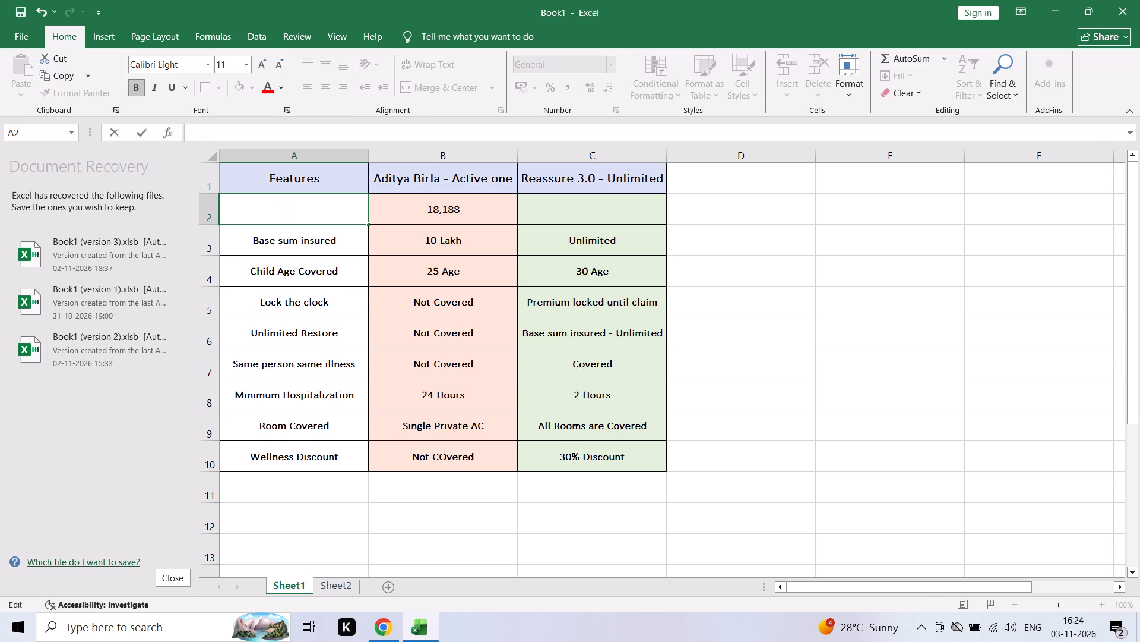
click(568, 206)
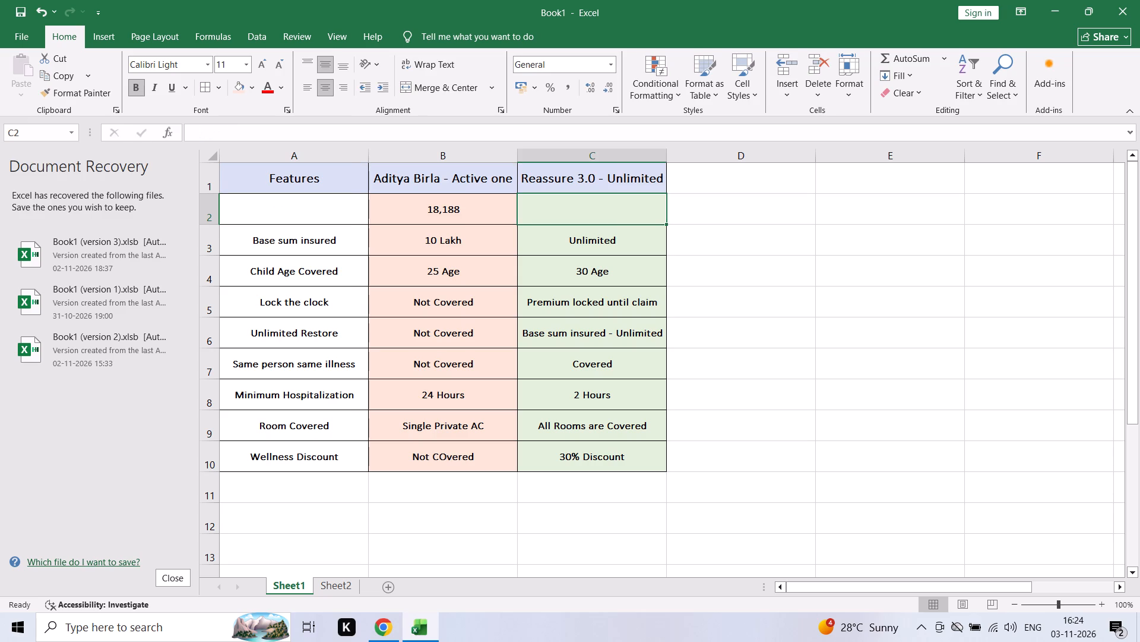
Add the feature label "grace period" in the first empty row below Wellness Discount.
click(256, 492)
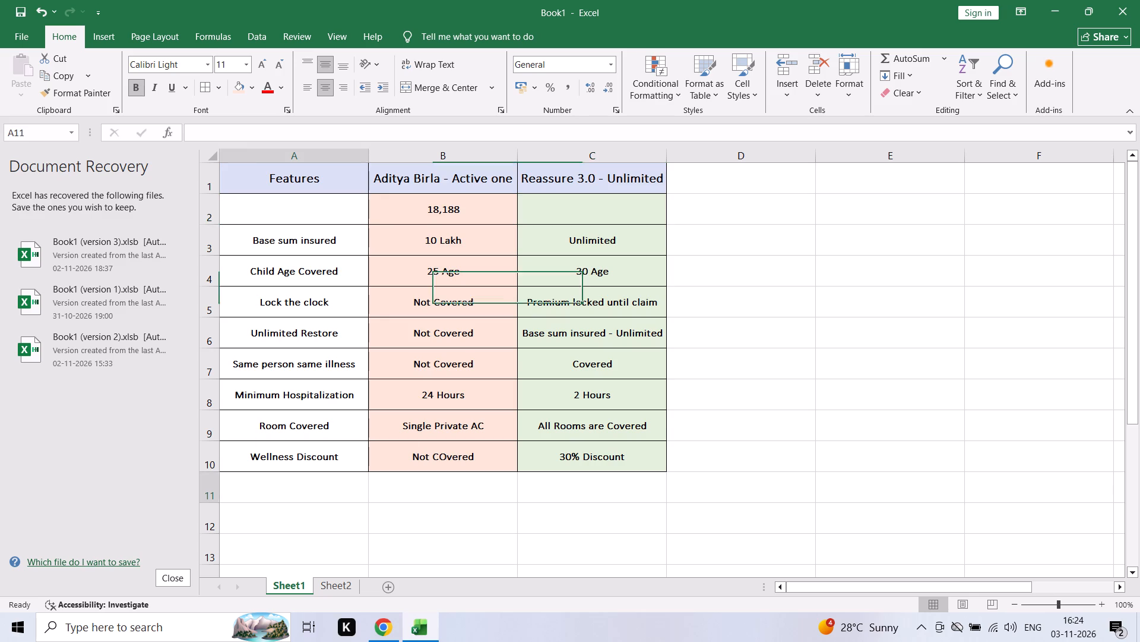
text(grace)
key(space)
text(period)
key(space)
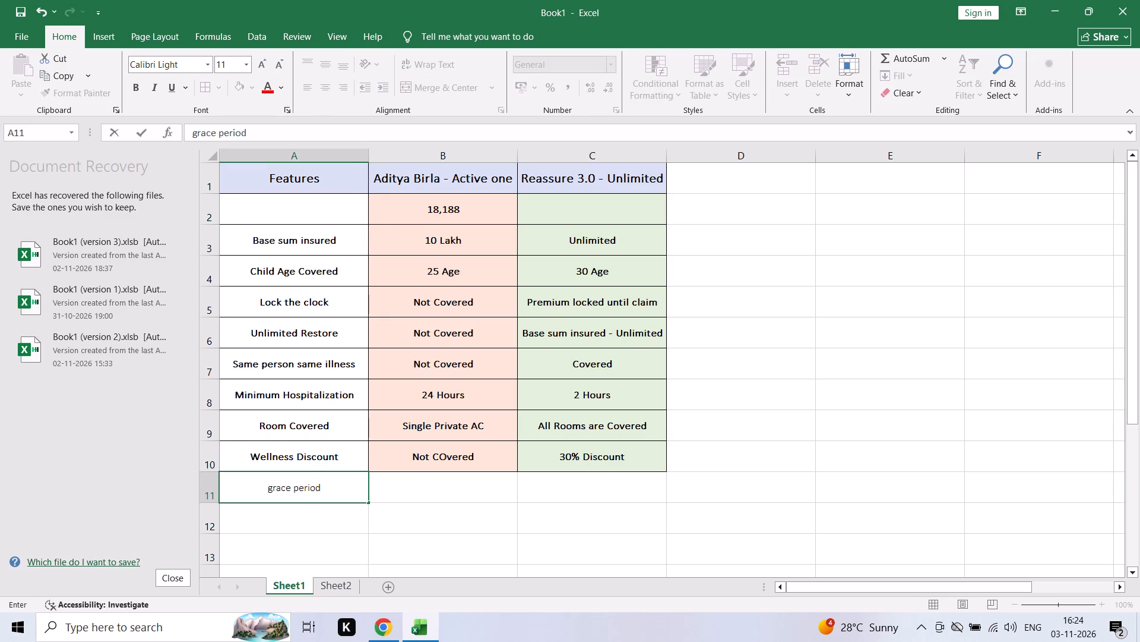
click(451, 480)
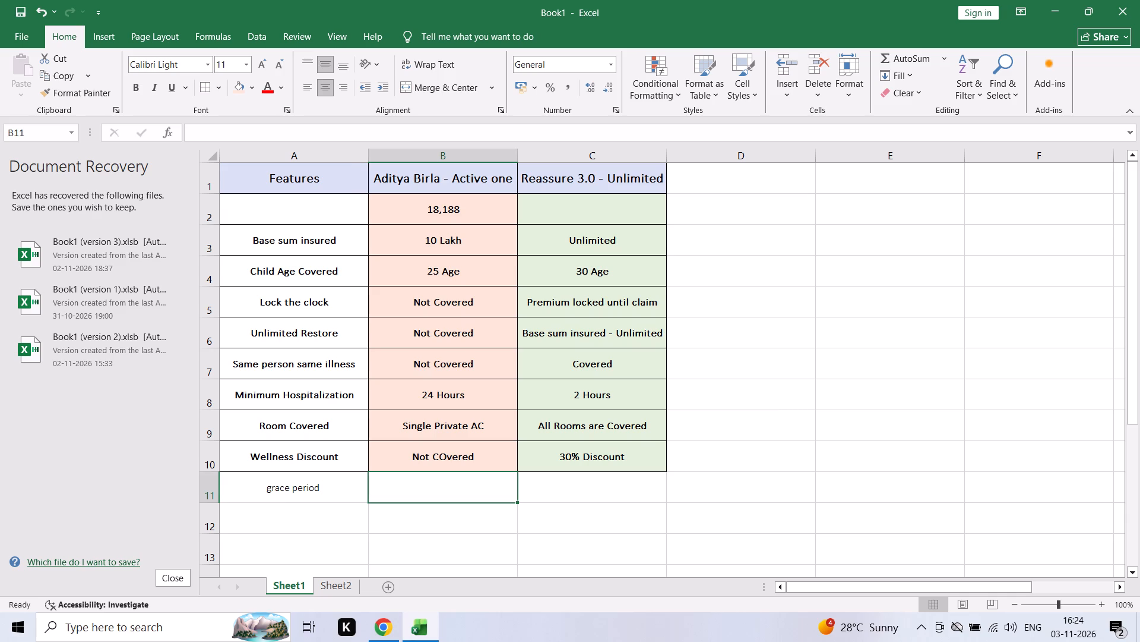
Copy the "Not COvered" text from the Aditya Birla Wellness Discount cell into the grace period row of the same column.
double_click(459, 458)
key(ctrl+c)
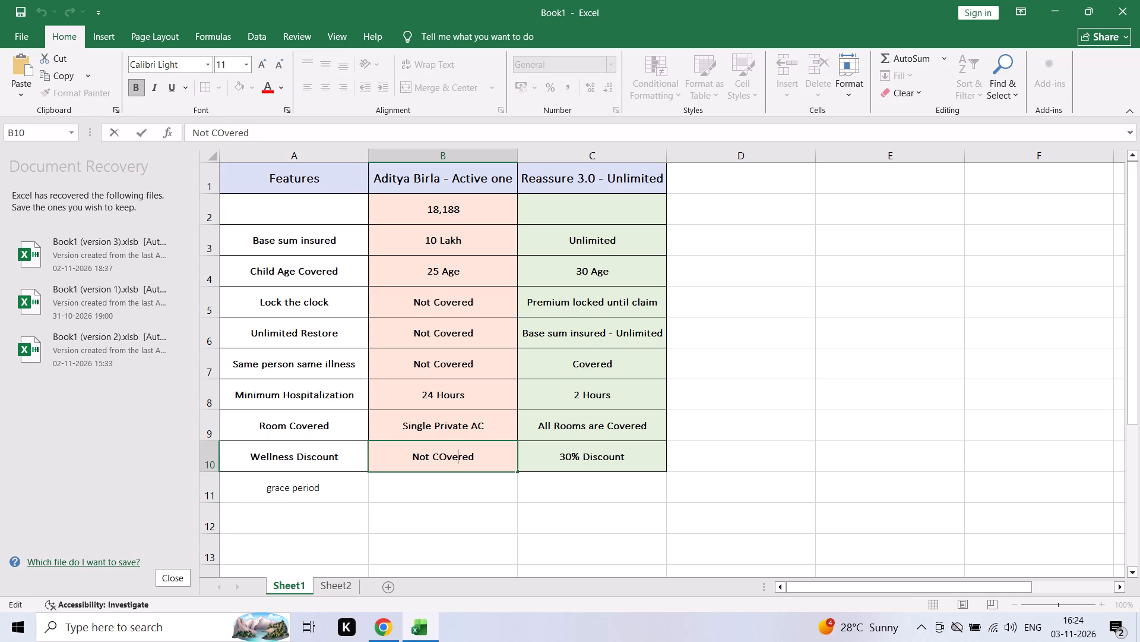
click(455, 493)
key(ctrl+v)
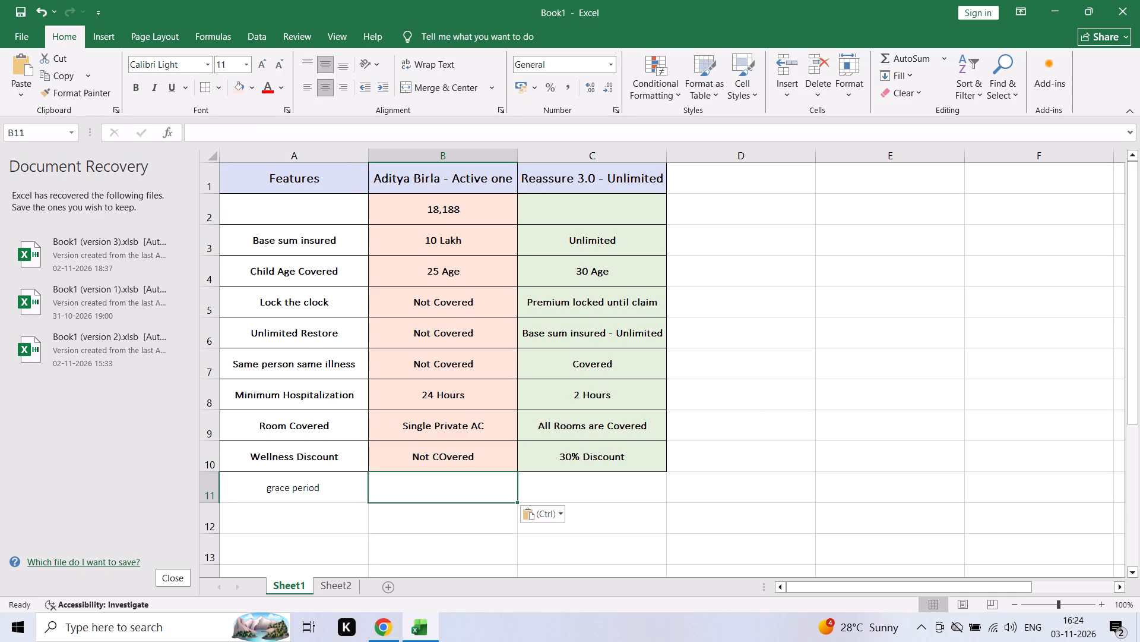
click(470, 463)
double_click(470, 463)
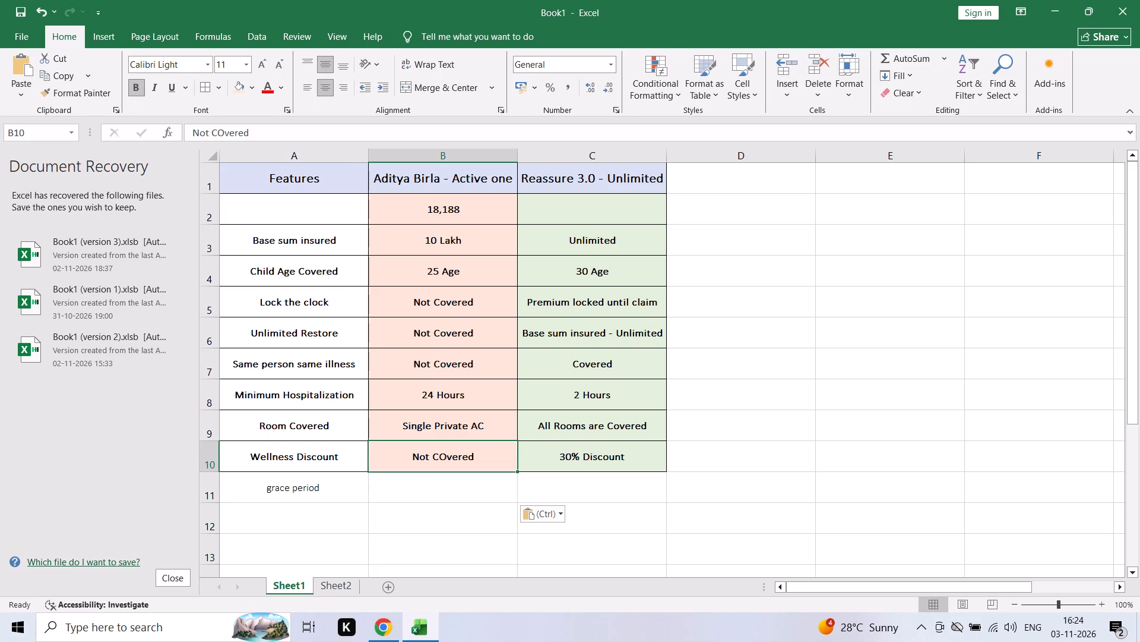
drag(479, 459, 425, 455)
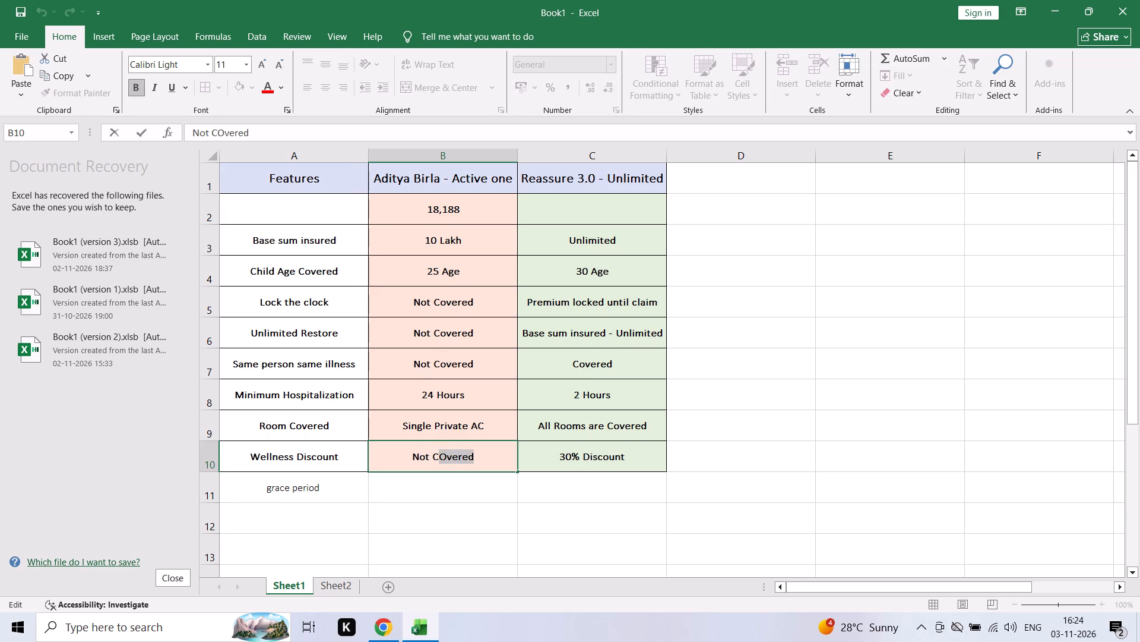
drag(425, 455, 401, 456)
key(ctrl+c)
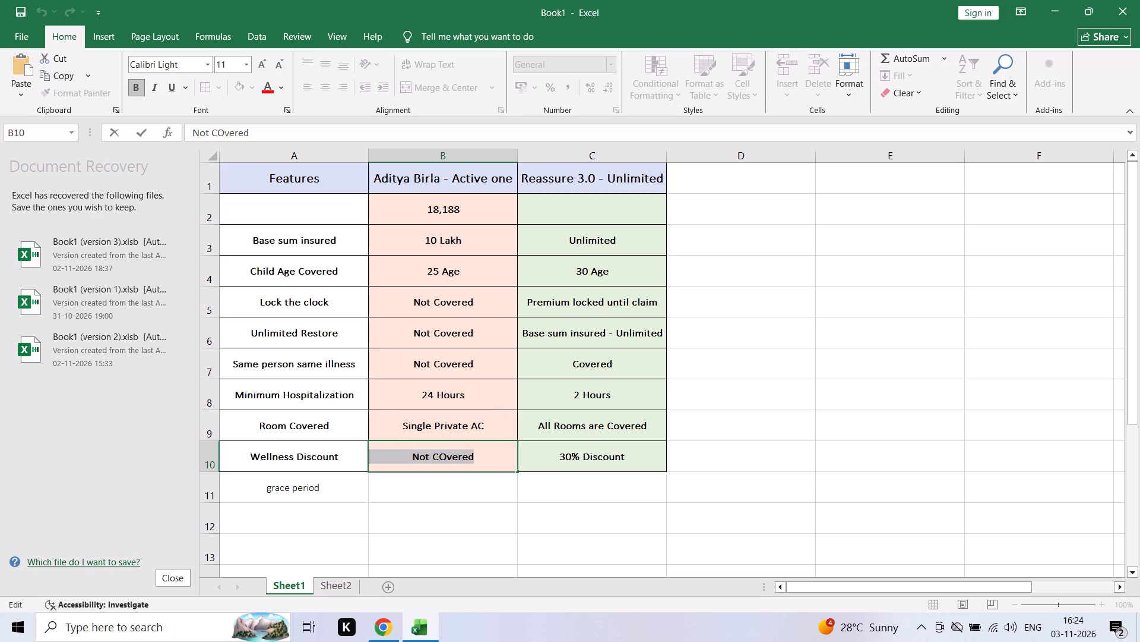
click(431, 495)
key(ctrl+v)
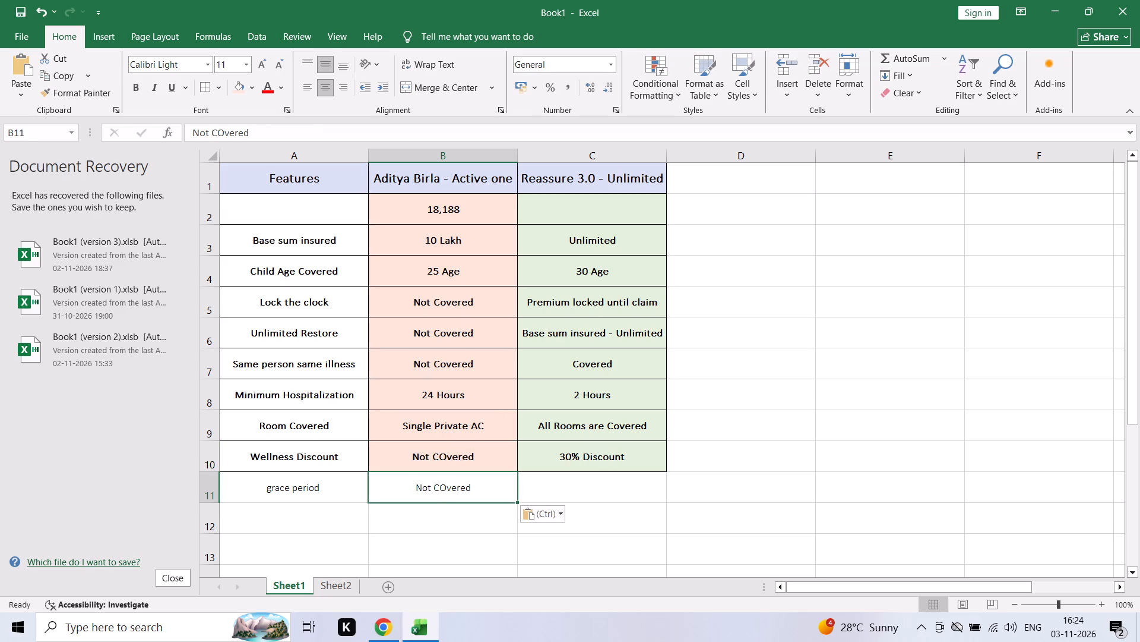
Copy the "Covered" text from the Reassure 3.0 Same person same illness cell into the grace period row of the same column.
double_click(639, 460)
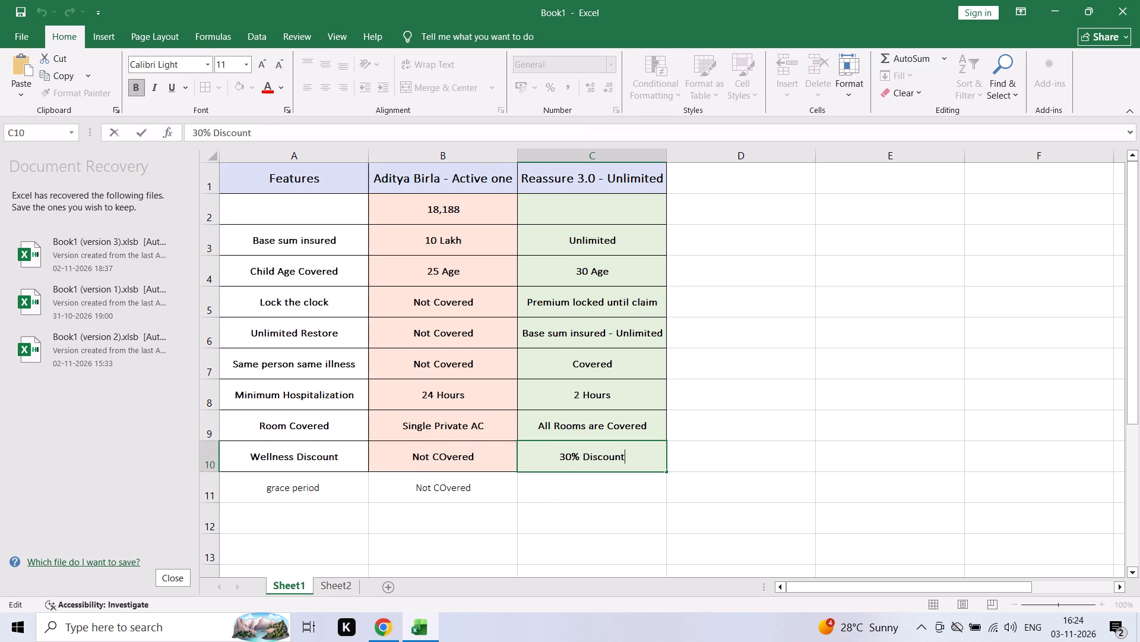
drag(624, 368, 606, 369)
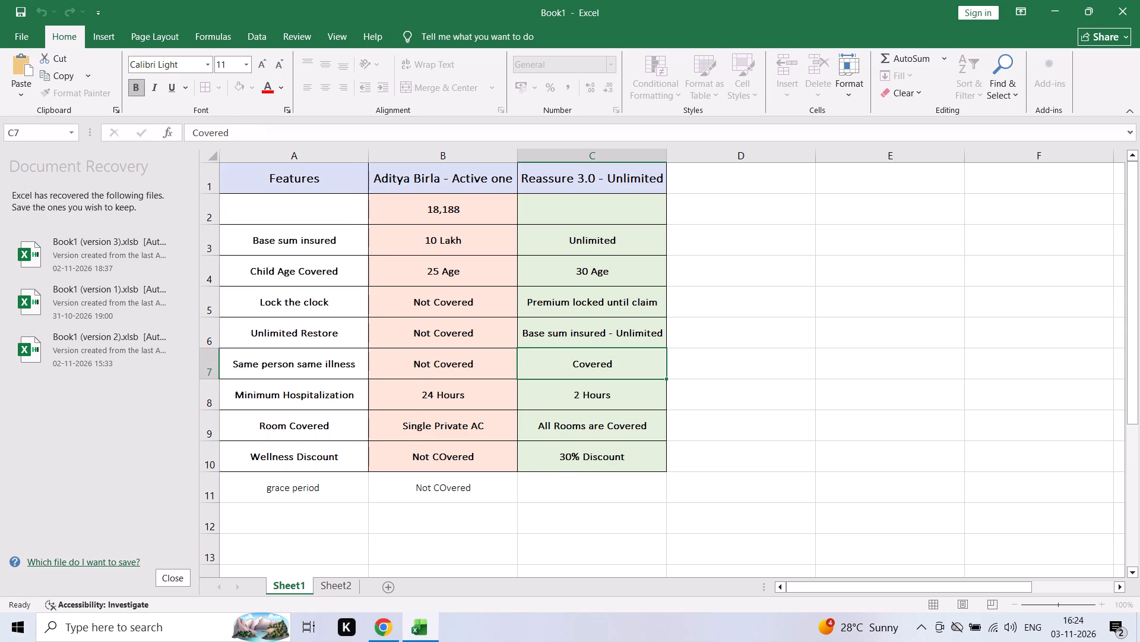
drag(606, 369, 604, 367)
drag(630, 368, 573, 364)
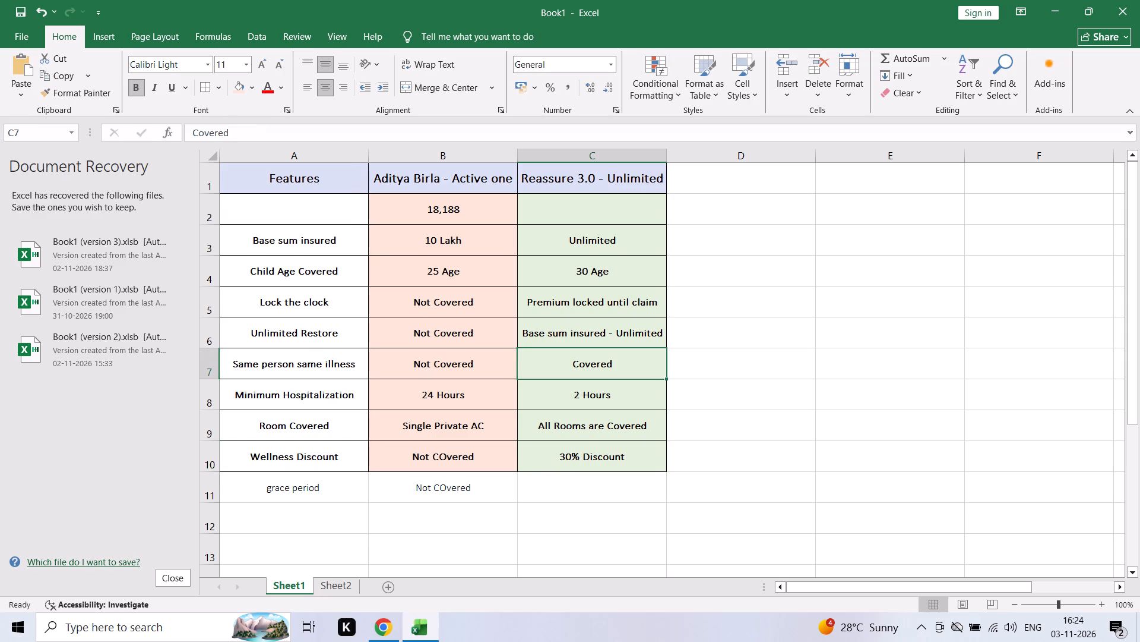
double_click(575, 363)
drag(575, 363, 634, 363)
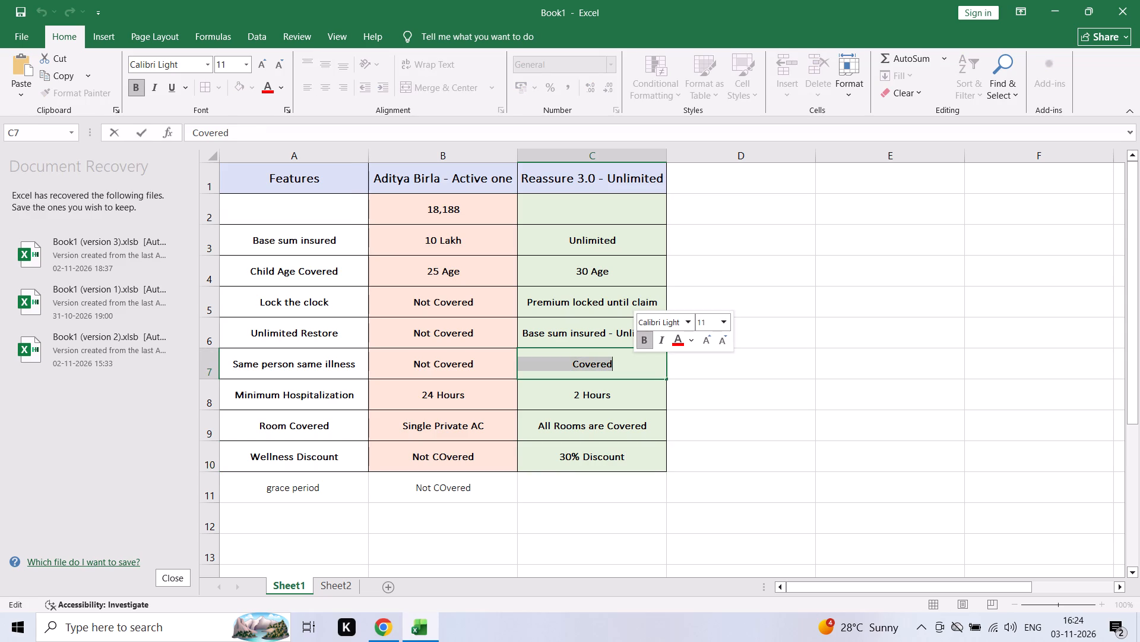
key(ctrl+c)
click(583, 489)
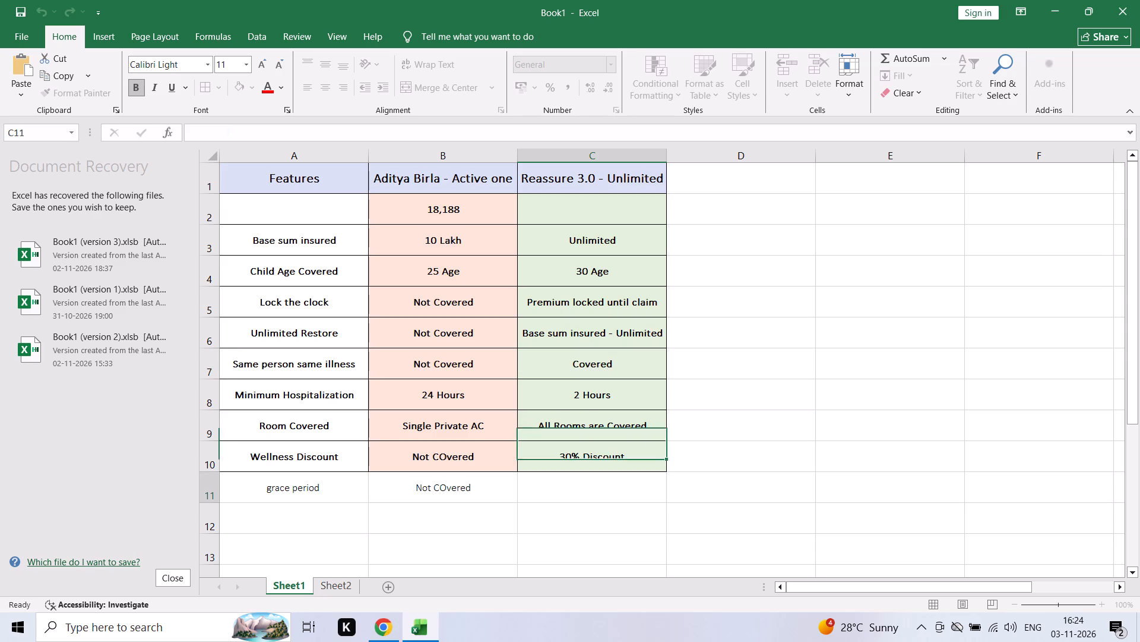
key(ctrl+v)
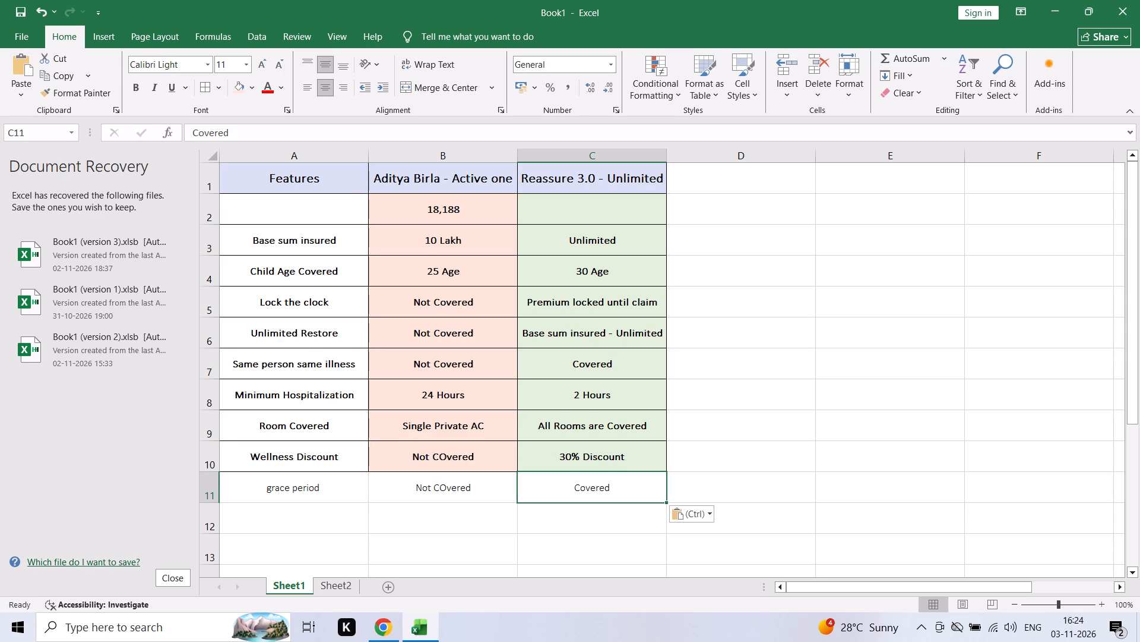
Set the premium under Reassure 3.0 - Unlimited to 35,799, with the comma as thousands separator.
click(577, 210)
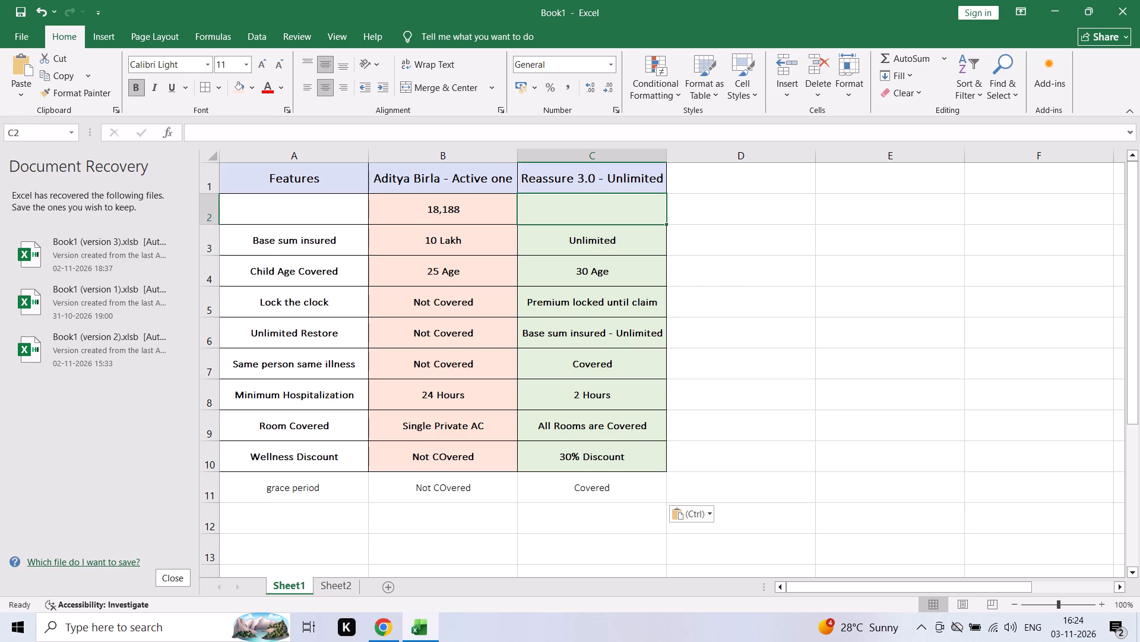
text(35)
text(,799)
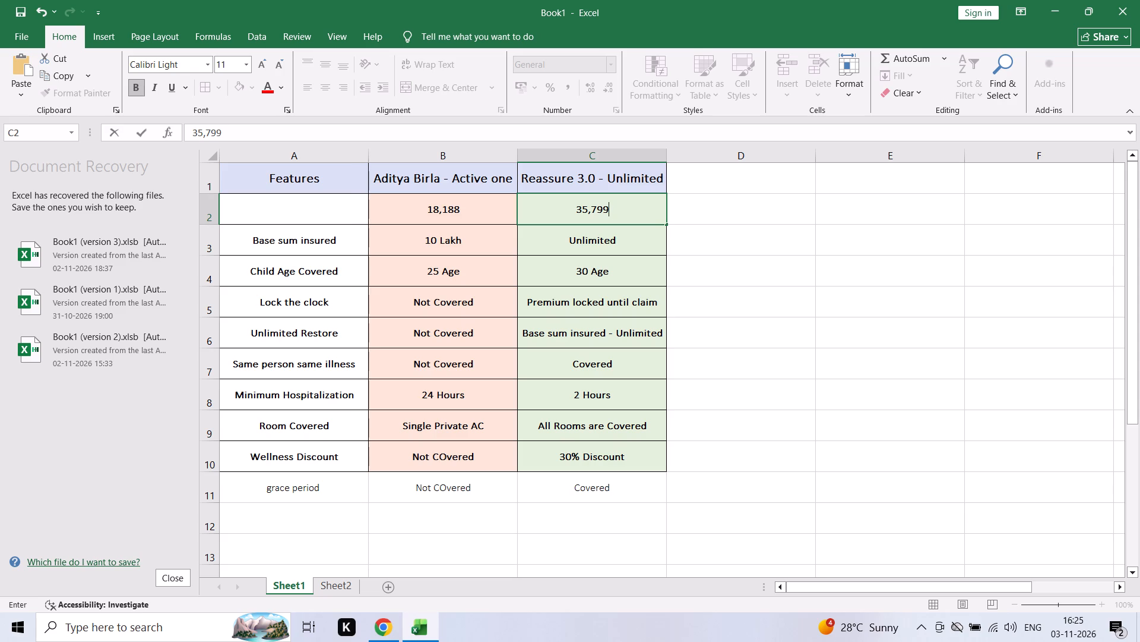
click(743, 211)
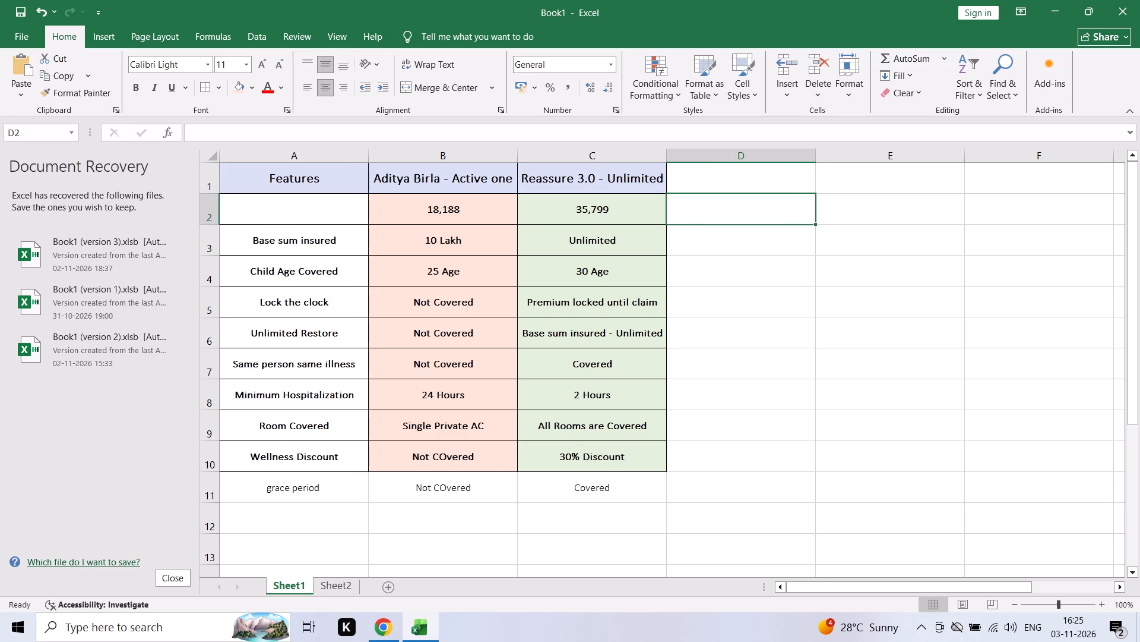
Replace the premium under Aditya Birla - Active one with 33,647.
click(501, 203)
key(BackSpace)
text(33)
key(comma)
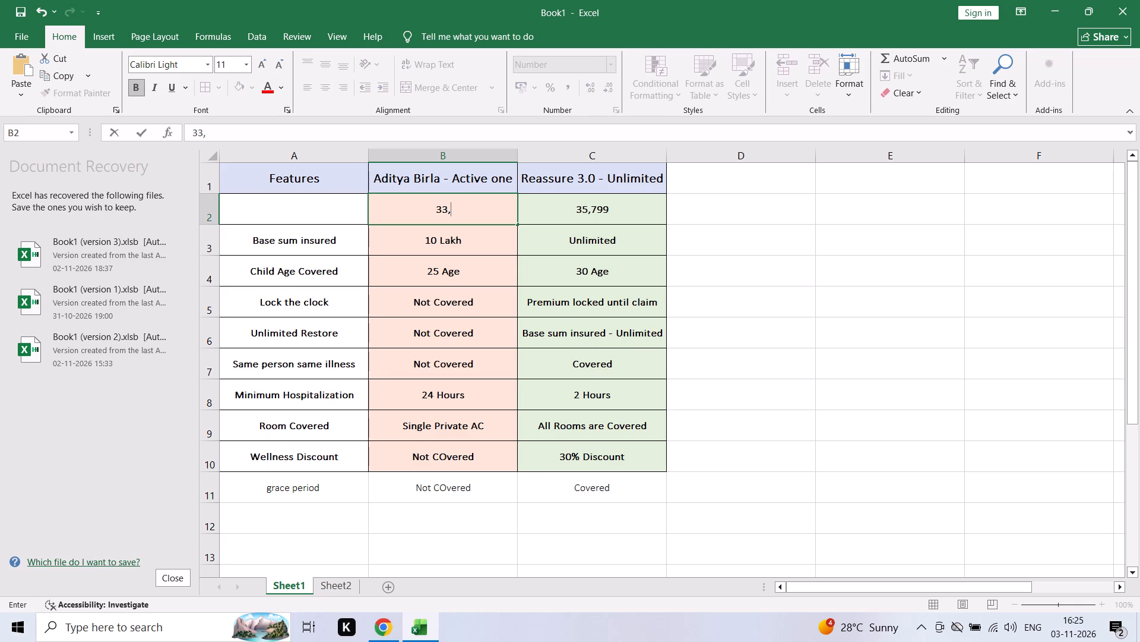
text(647)
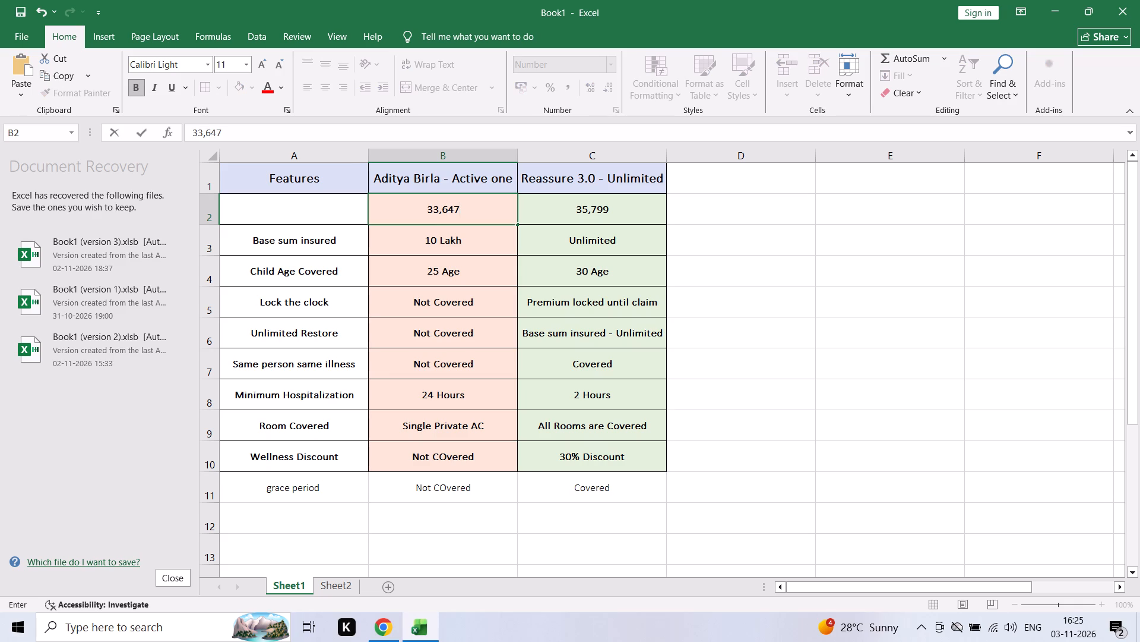
click(761, 218)
Add the plan heading "aspire" in the first empty column beside Reassure 3.0 - Unlimited.
click(751, 182)
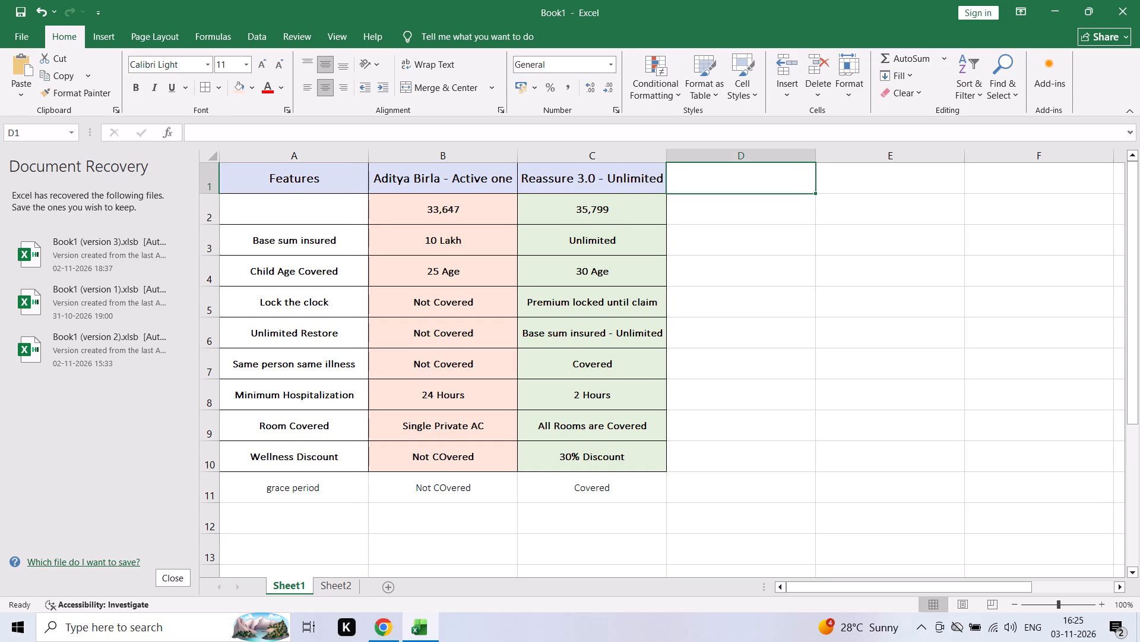
text(aspire)
key(space)
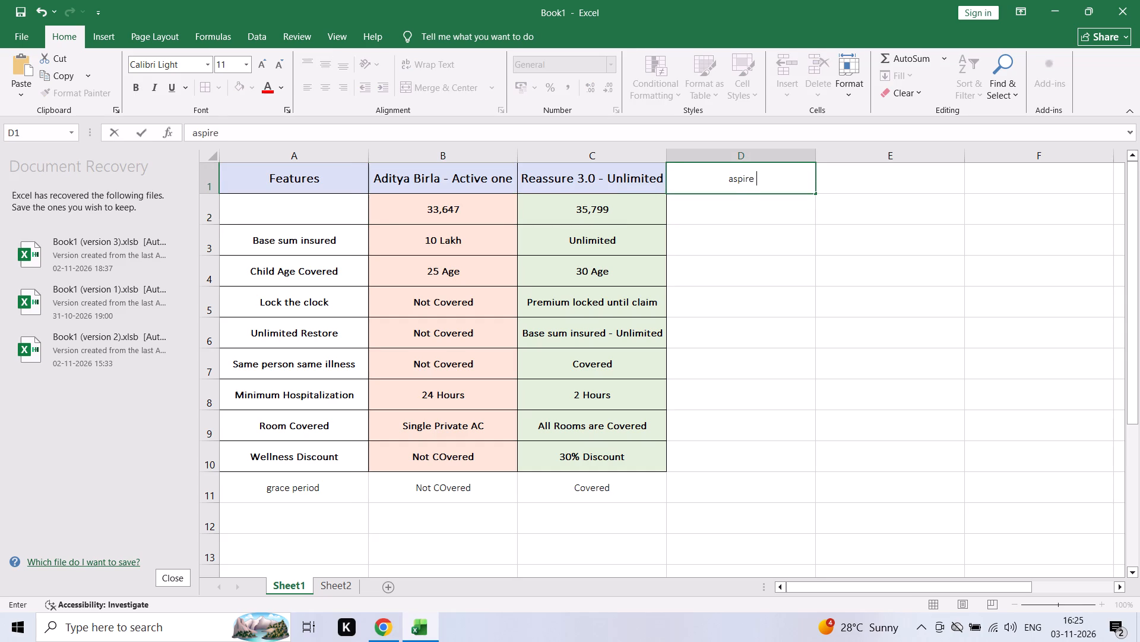
click(753, 212)
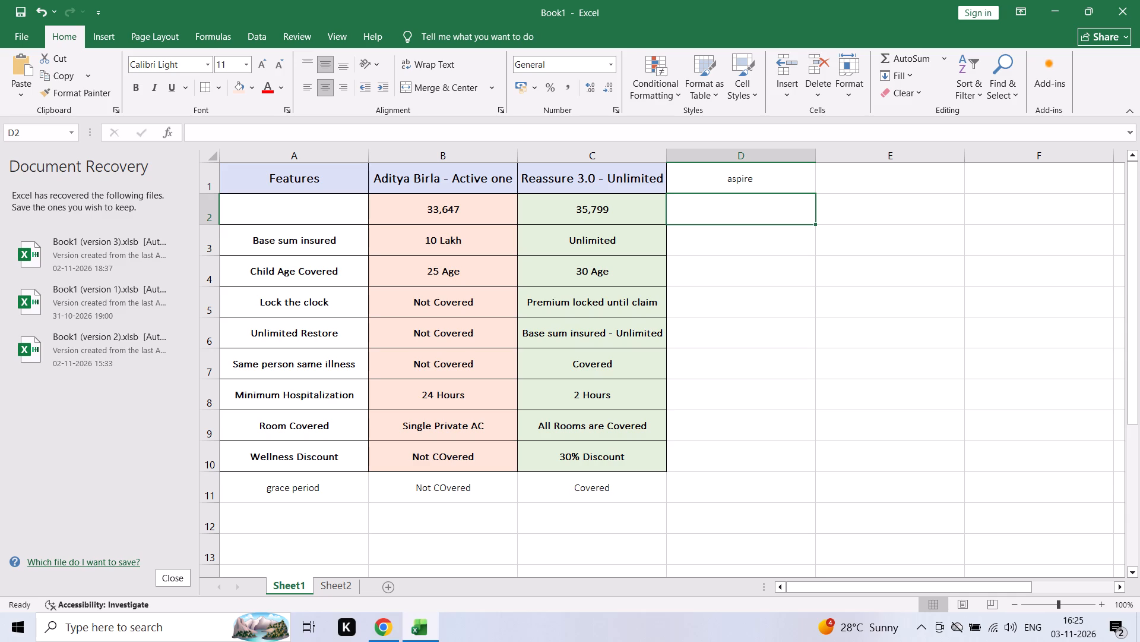
In the aspire column, enter "30 age" for Child Age Covered and "5 year" for Lock the clock.
click(708, 275)
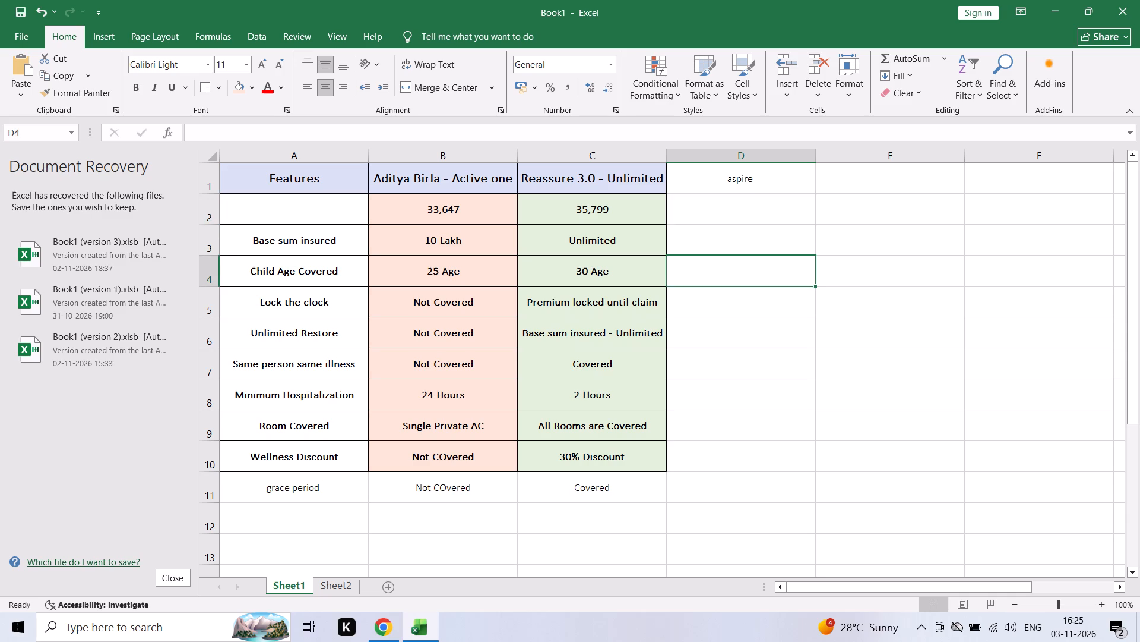
text(30 age)
key(space)
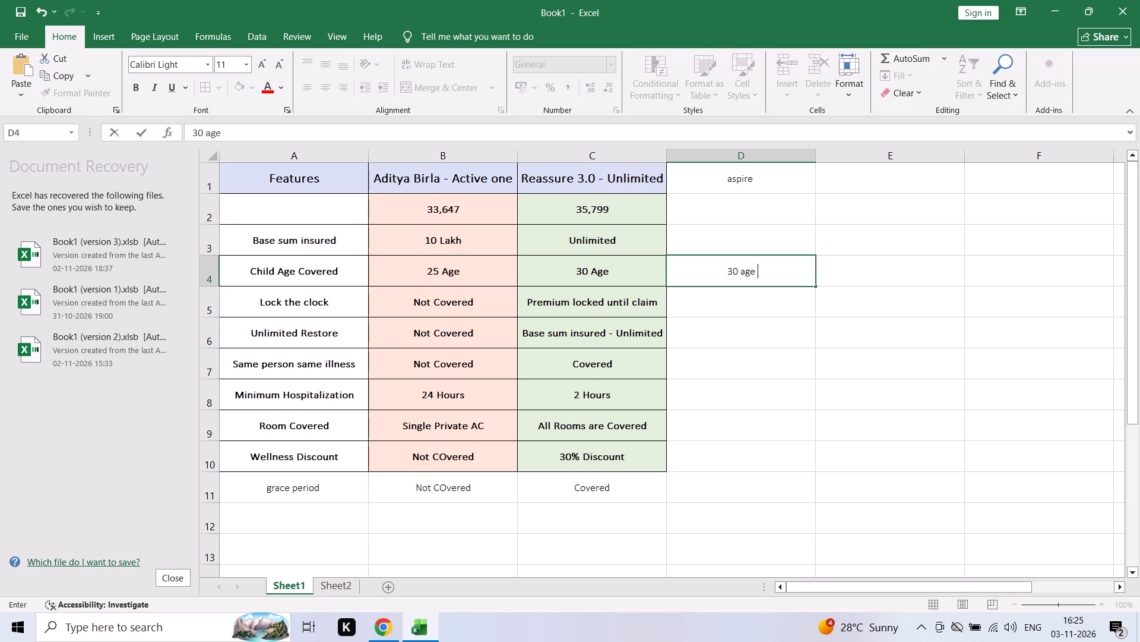
click(703, 303)
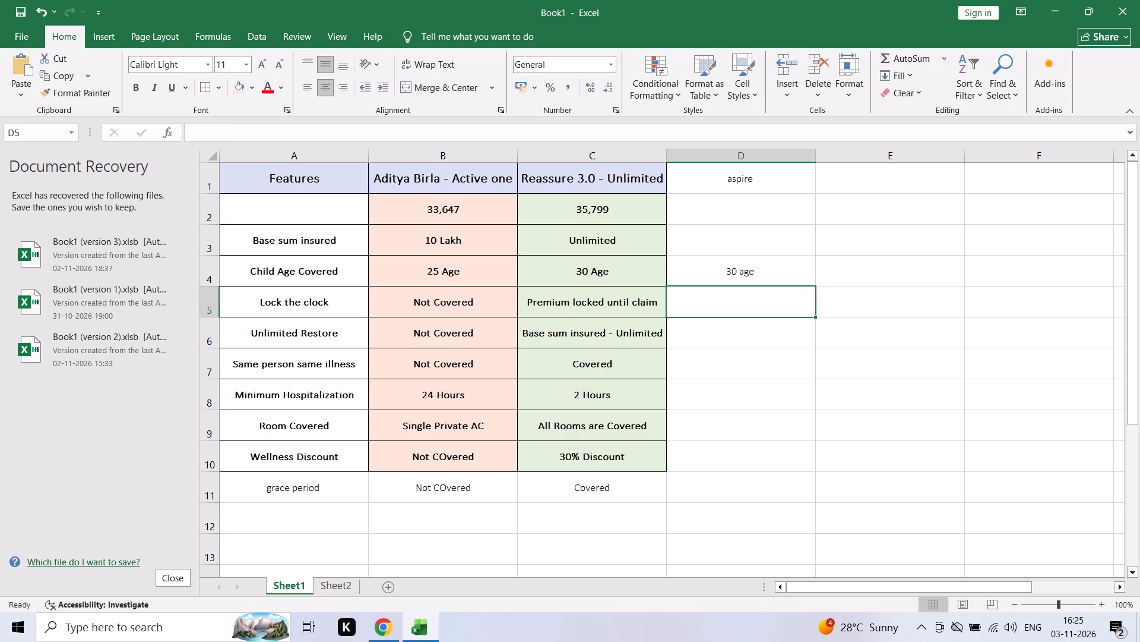
text(5 year)
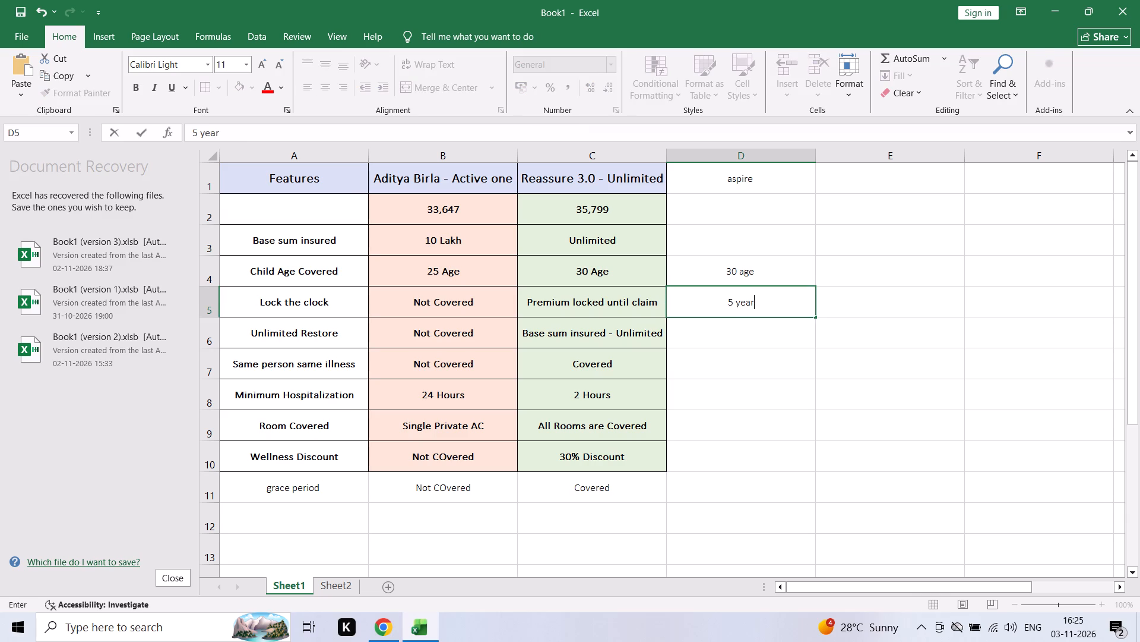
key(space)
Copy the Reassure 3.0 cells for Unlimited Restore and Same person same illness into the same rows of the aspire column.
click(638, 336)
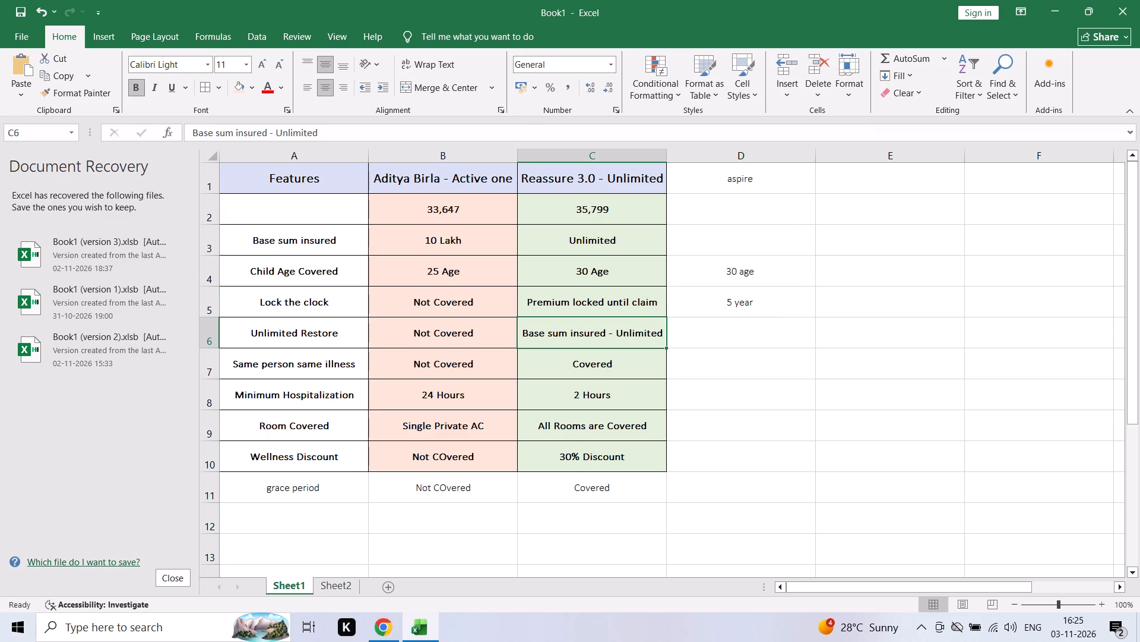
key(ctrl+c)
click(733, 333)
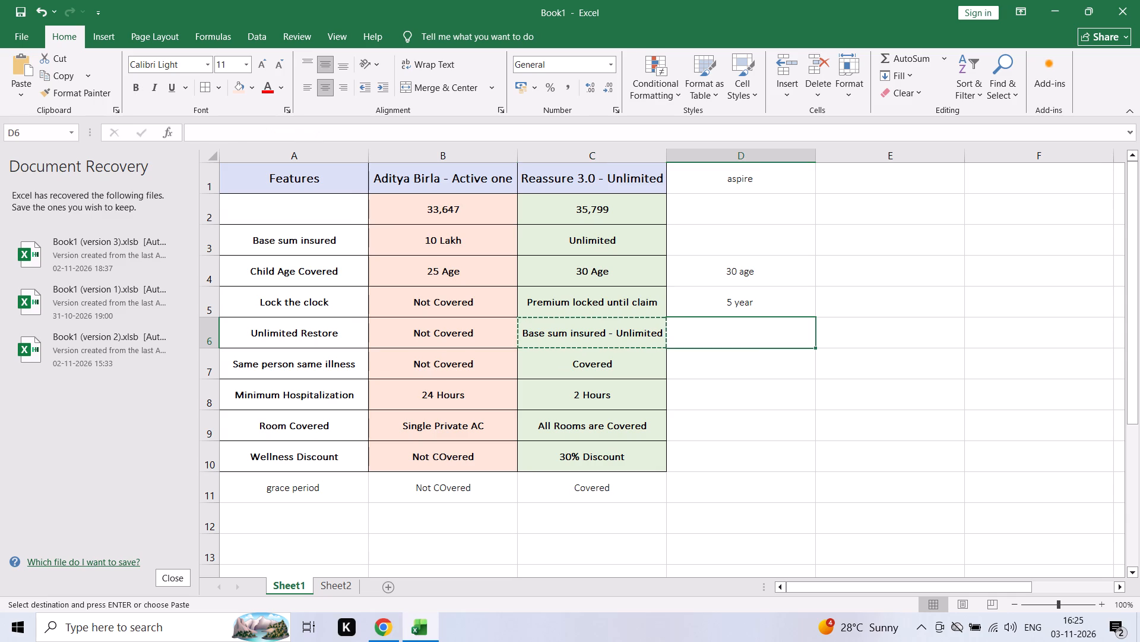
key(ctrl+v)
click(623, 366)
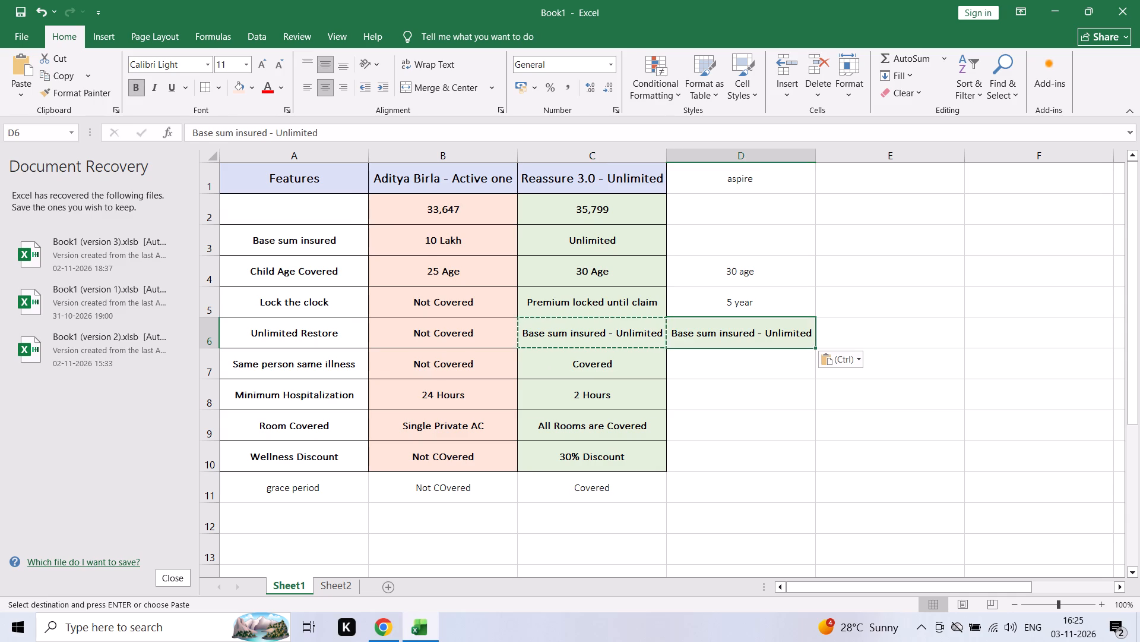
key(ctrl+c)
click(728, 374)
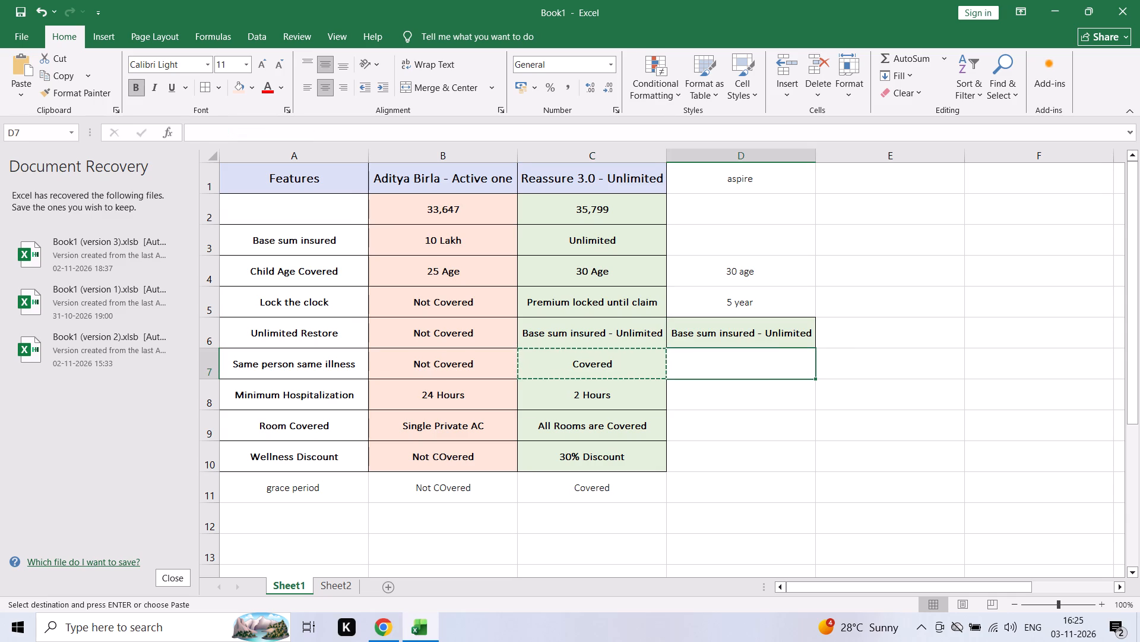
key(ctrl+v)
Copy the Reassure 3.0 cells for Minimum Hospitalization, Room Covered and Wellness Discount into the same rows of the aspire column.
click(639, 397)
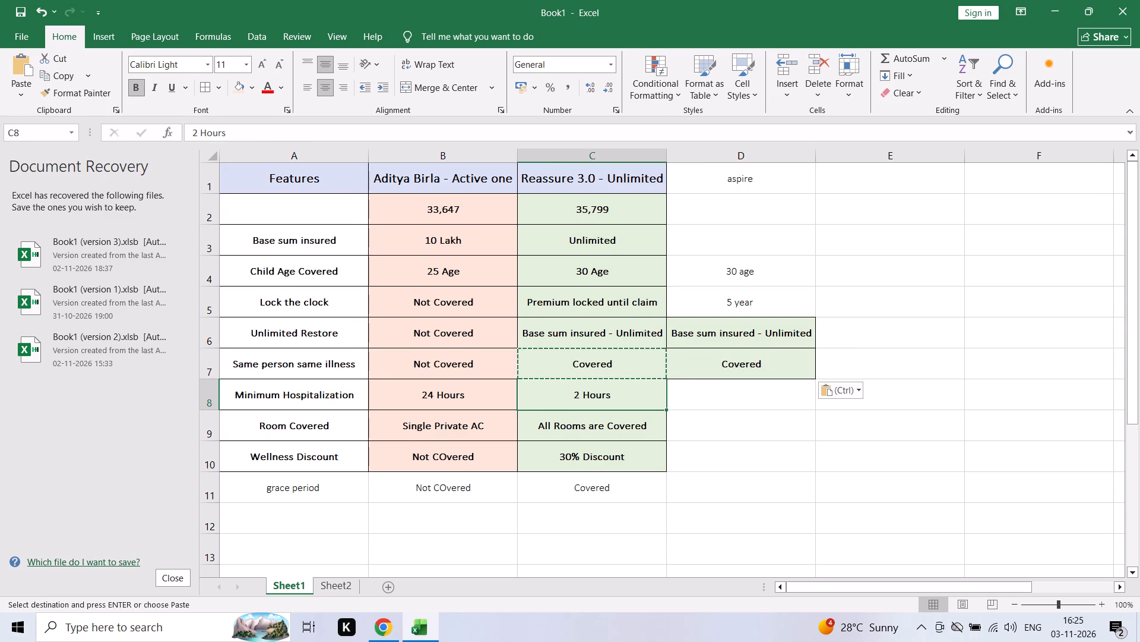
key(ctrl+c)
click(727, 397)
key(ctrl+v)
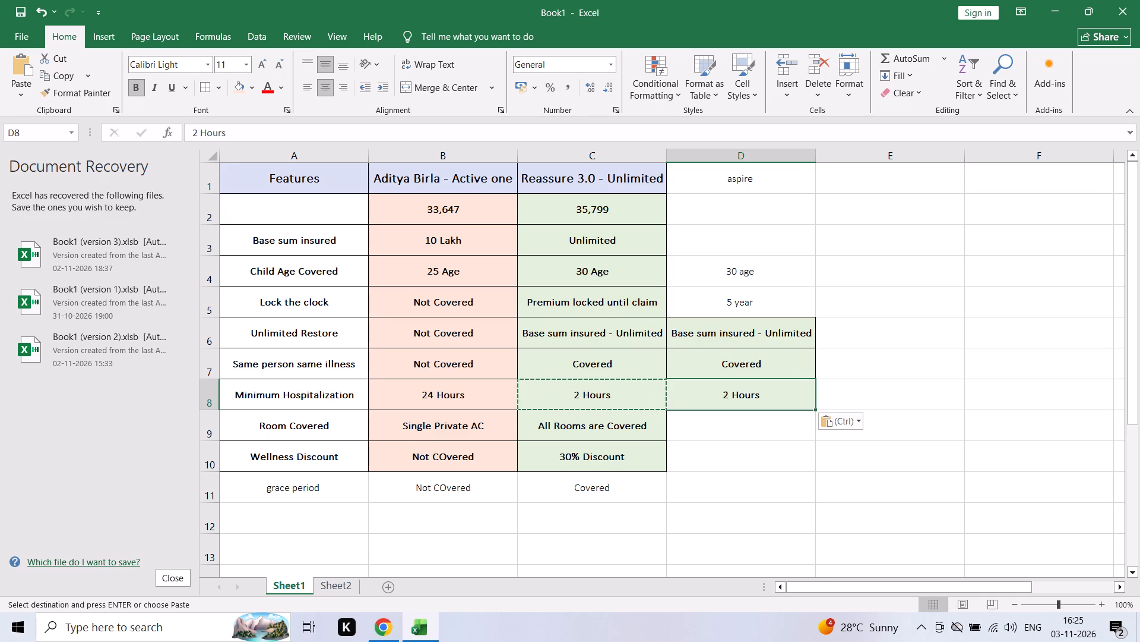
click(628, 429)
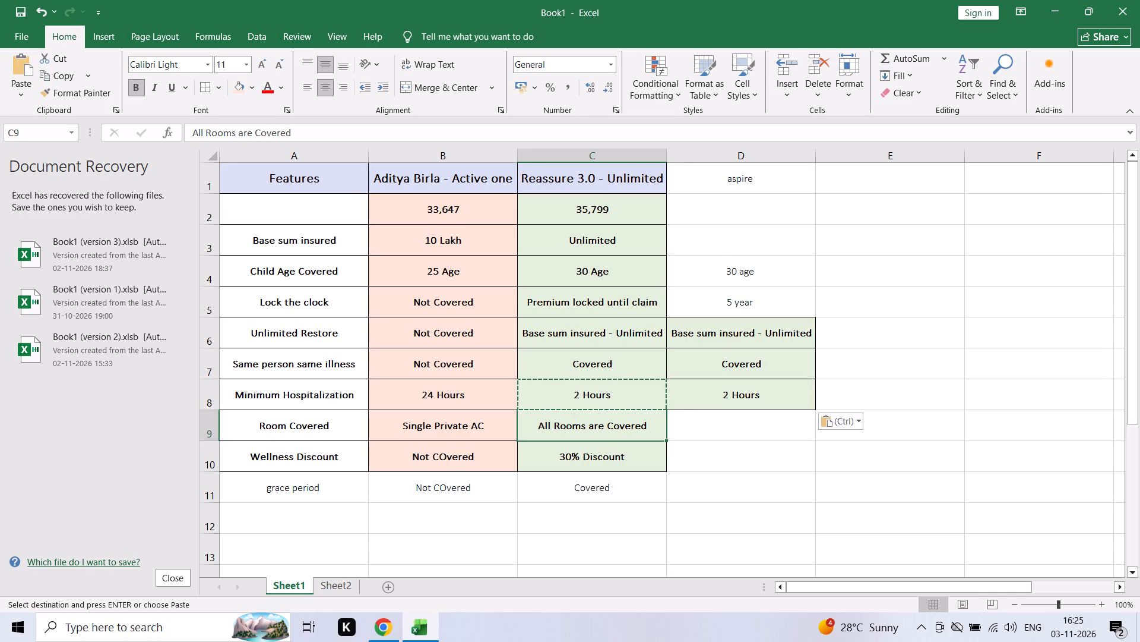
key(ctrl+c)
click(723, 432)
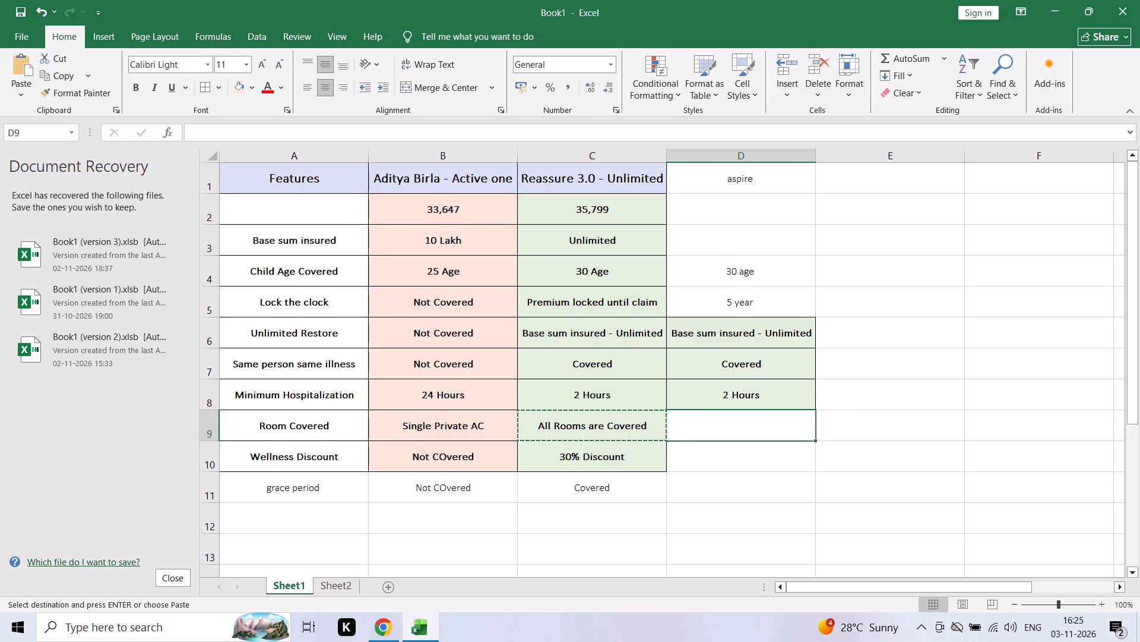
key(ctrl+v)
click(620, 457)
key(ctrl+c)
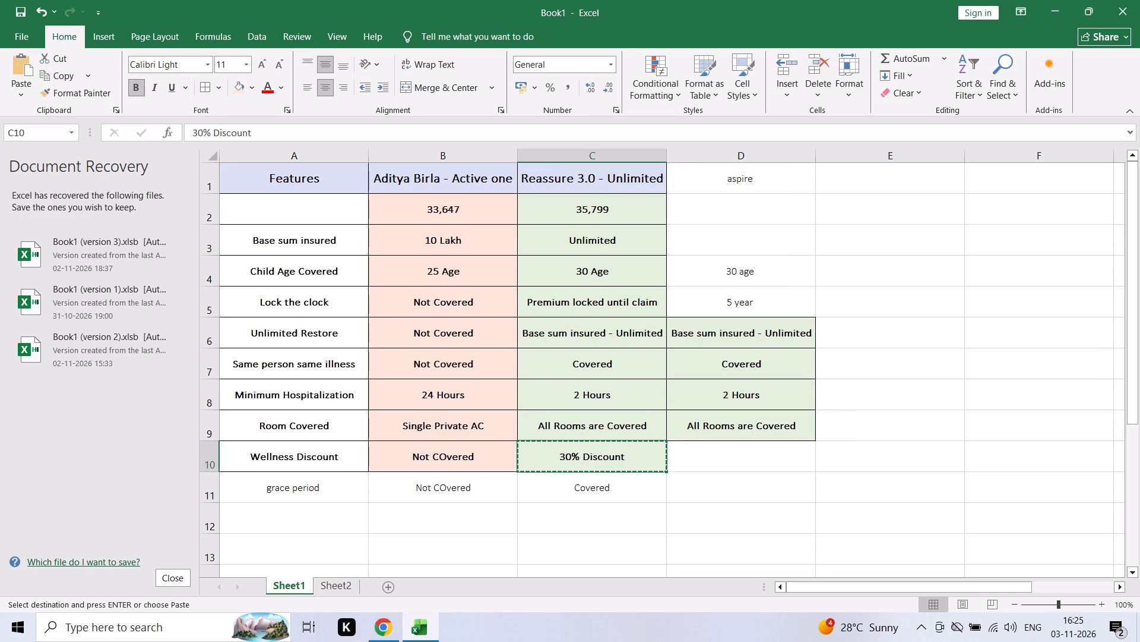
click(730, 452)
key(ctrl+v)
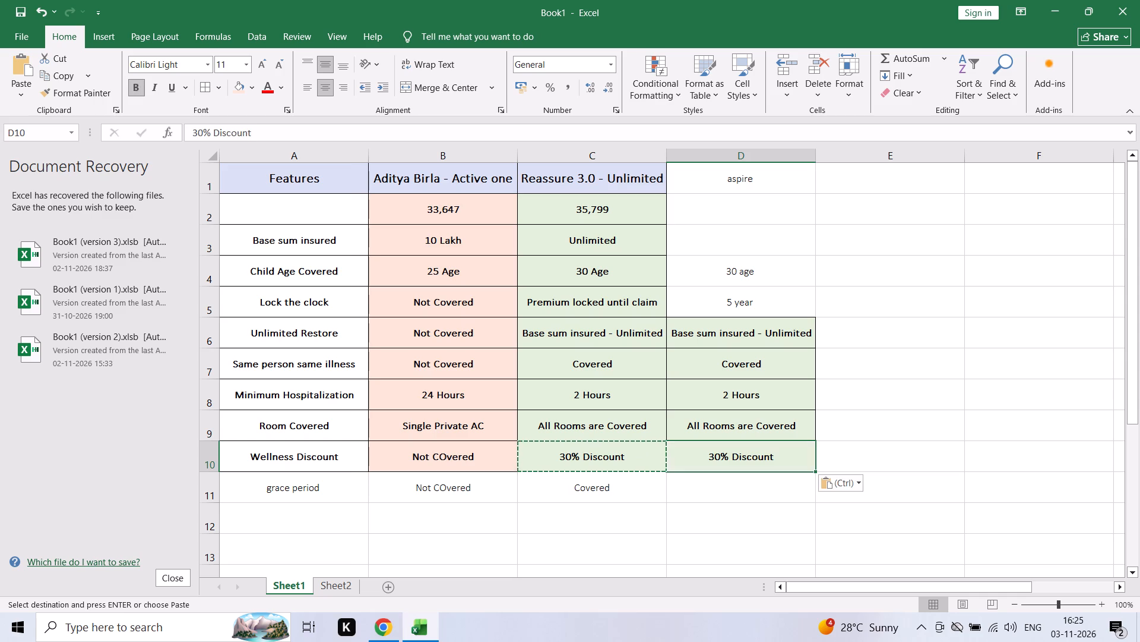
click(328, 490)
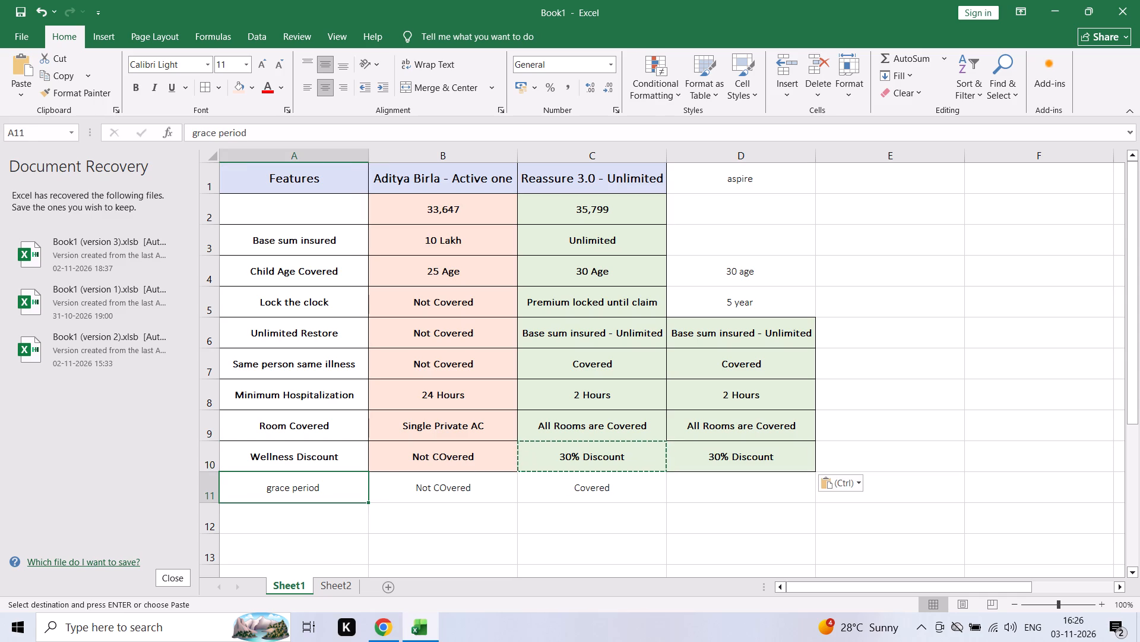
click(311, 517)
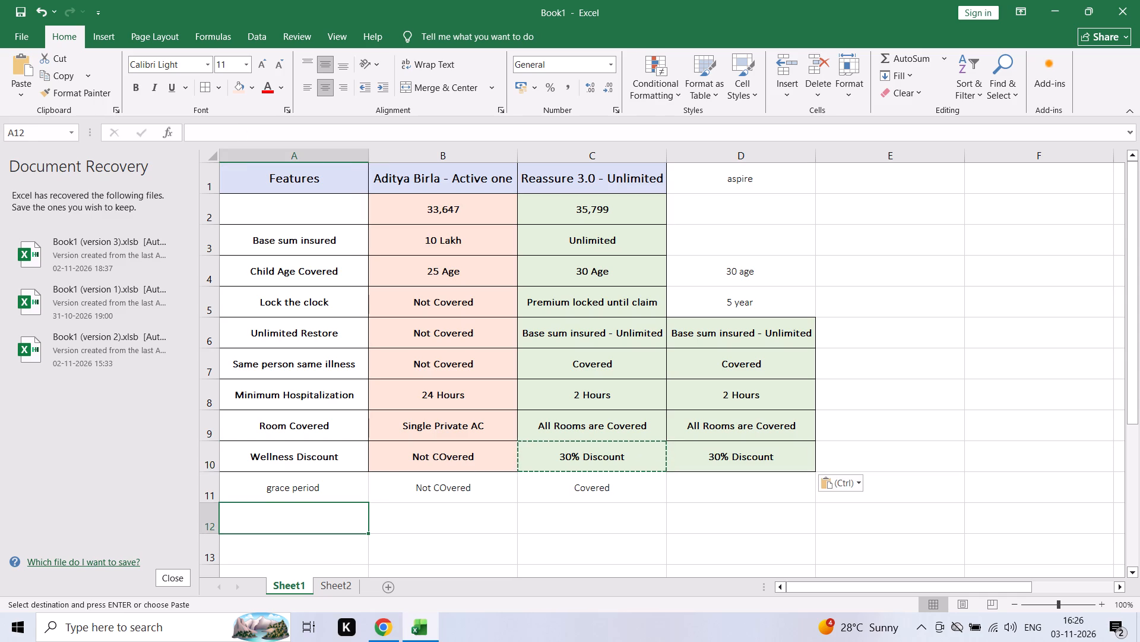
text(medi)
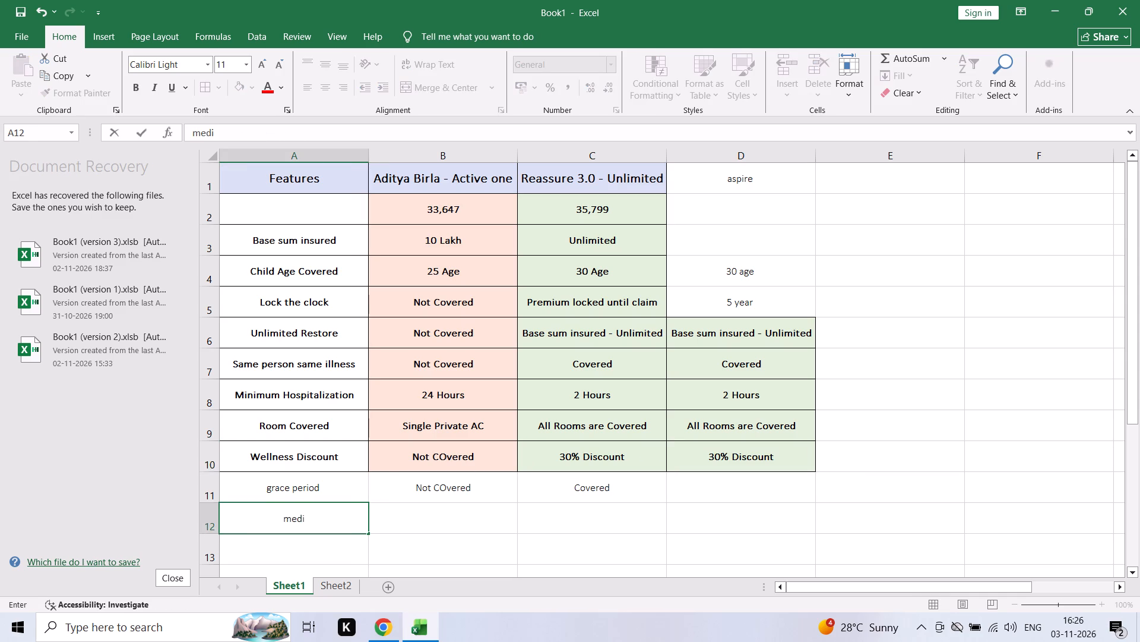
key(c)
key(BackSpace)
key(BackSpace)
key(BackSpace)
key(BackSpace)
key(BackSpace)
Enter the premium 27,126 in the aspire column, in the same row as the other two plans' premiums.
click(720, 209)
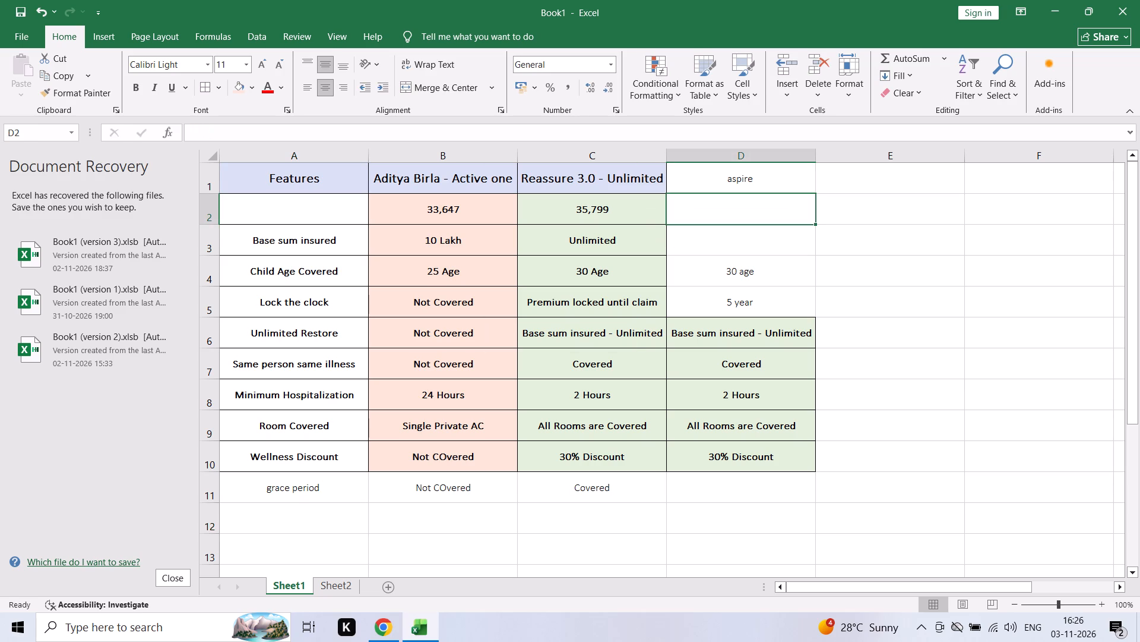
text(31)
key(BackSpace)
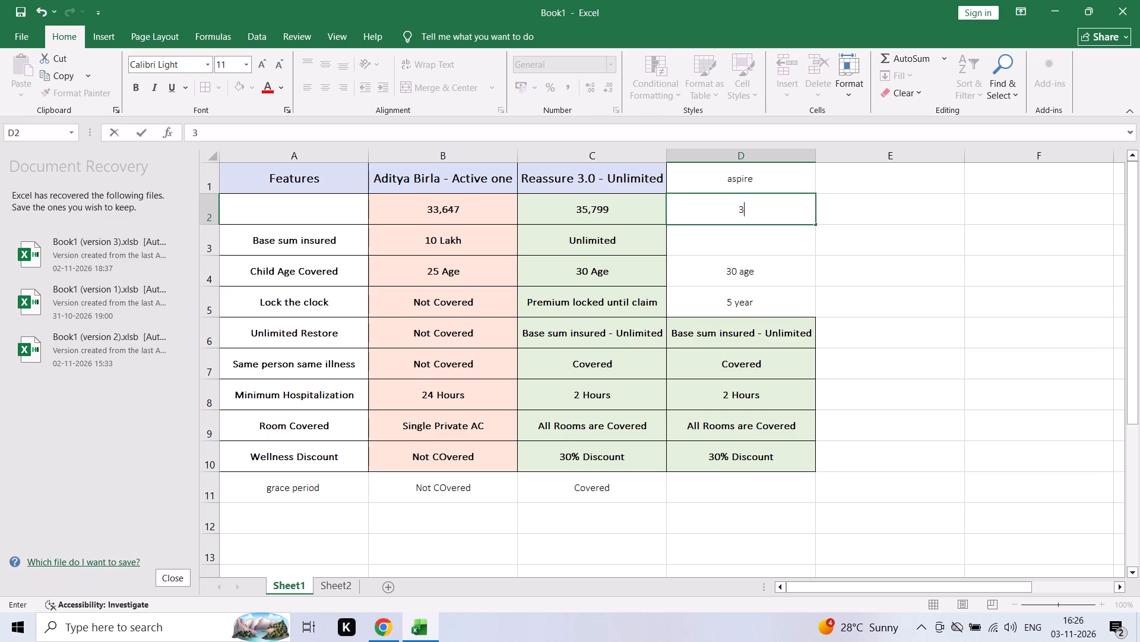
key(BackSpace)
key(2)
text(712)
key(6)
click(737, 209)
key(comma)
Label the premium row "primeum for 2year" in the empty cell of the Features column.
click(327, 209)
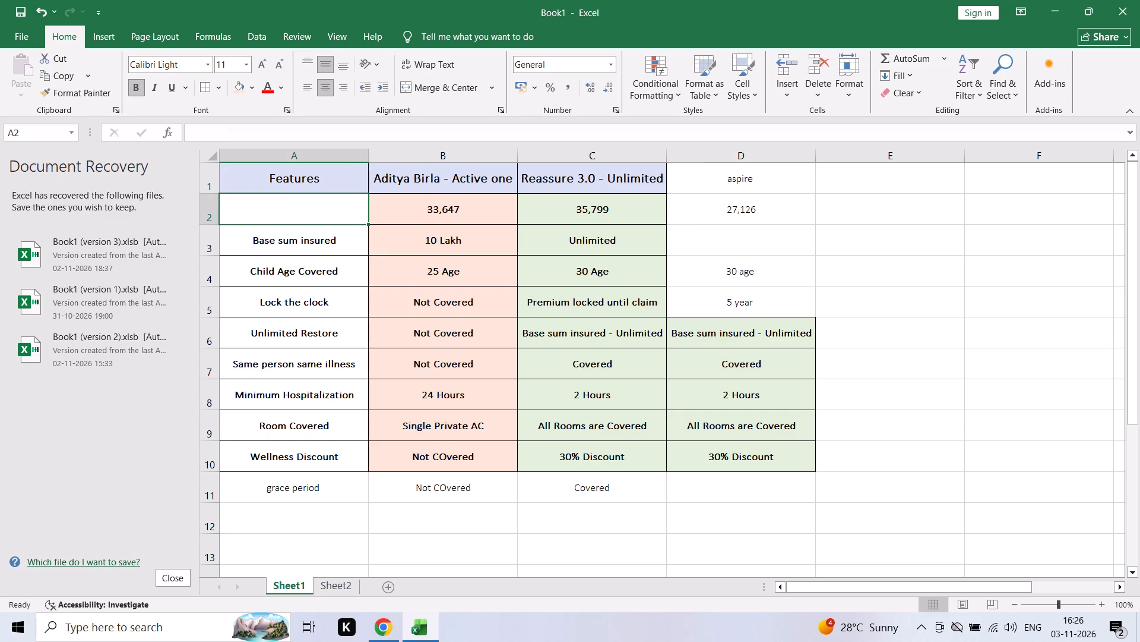
text(2 year)
key(space)
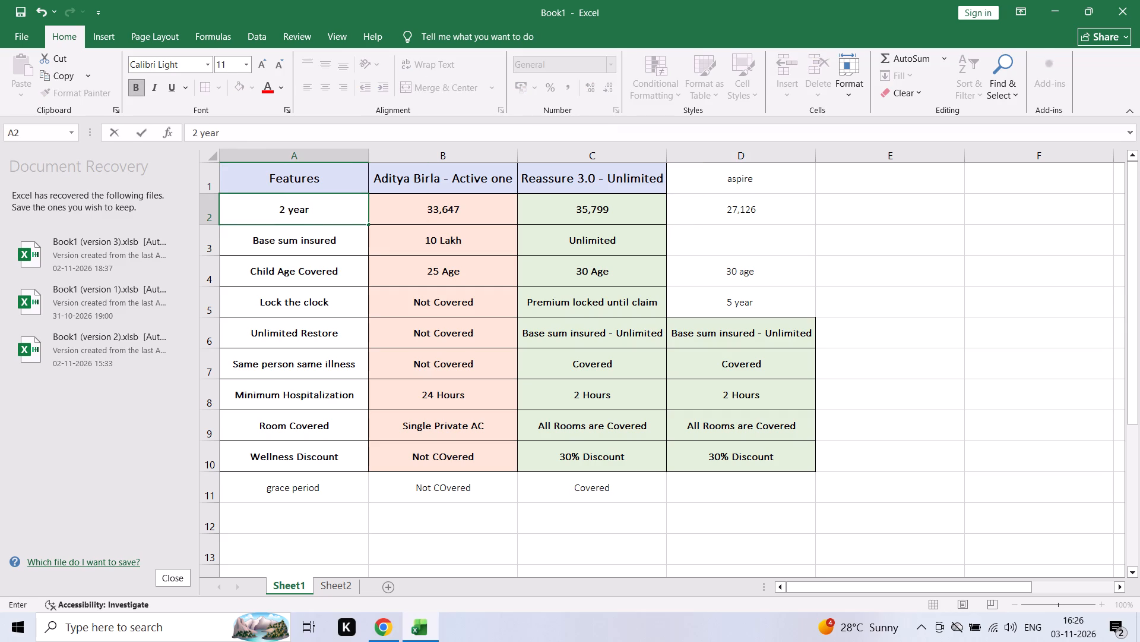
text(for)
key(space)
key(BackSpace)
key(BackSpace)
key(BackSpace)
key(BackSpace)
key(BackSpace)
key(BackSpace)
key(BackSpace)
key(BackSpace)
key(BackSpace)
key(BackSpace)
key(BackSpace)
key(BackSpace)
text(primeum)
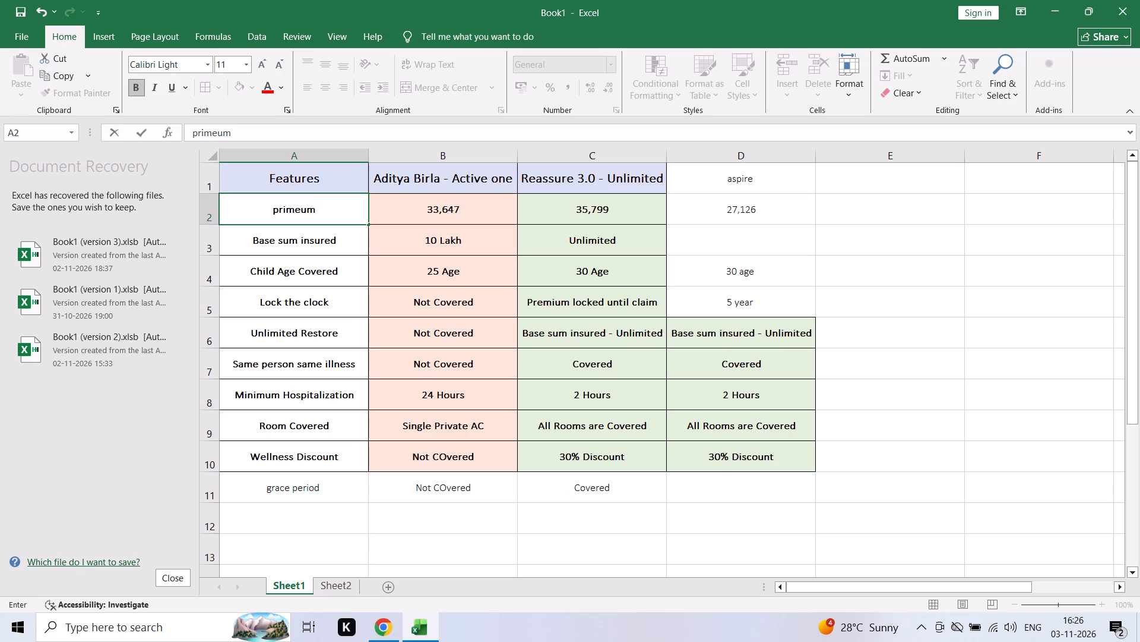
key(space)
text(for 2year)
key(space)
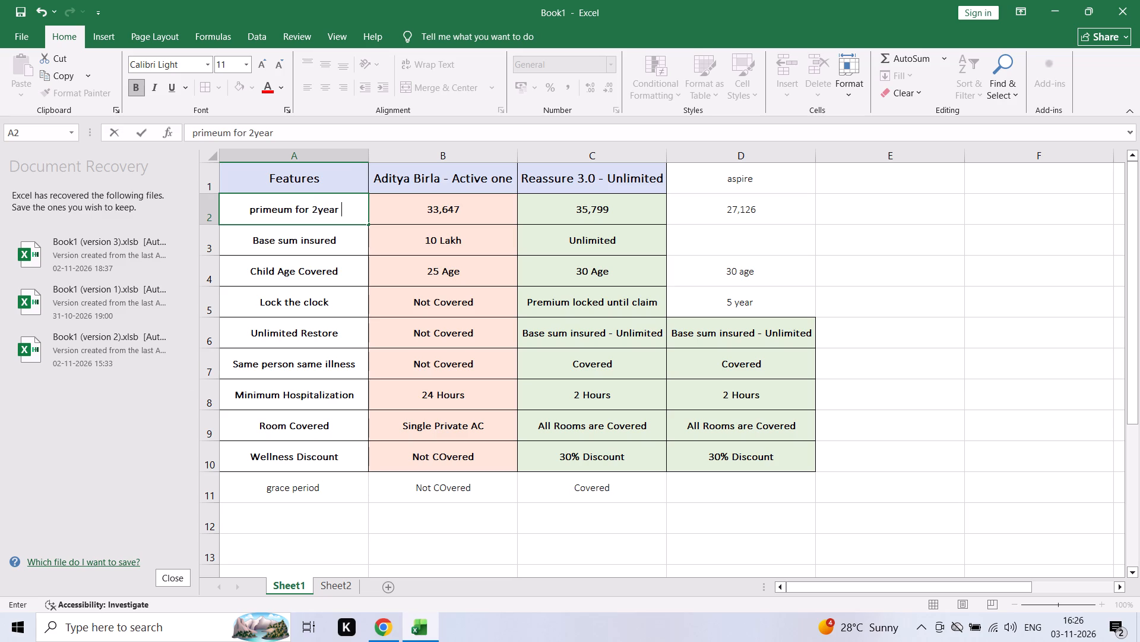
Copy the Reassure 3.0 grace period cell "Covered" into the same row of the aspire column.
click(610, 486)
key(ctrl+c)
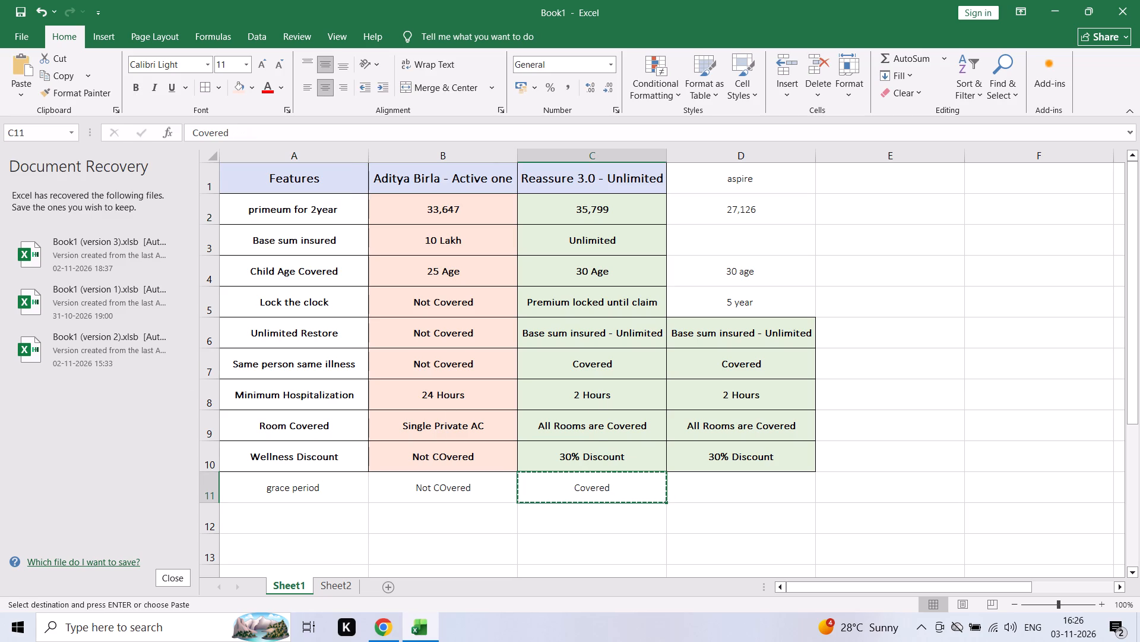
key(ctrl+v)
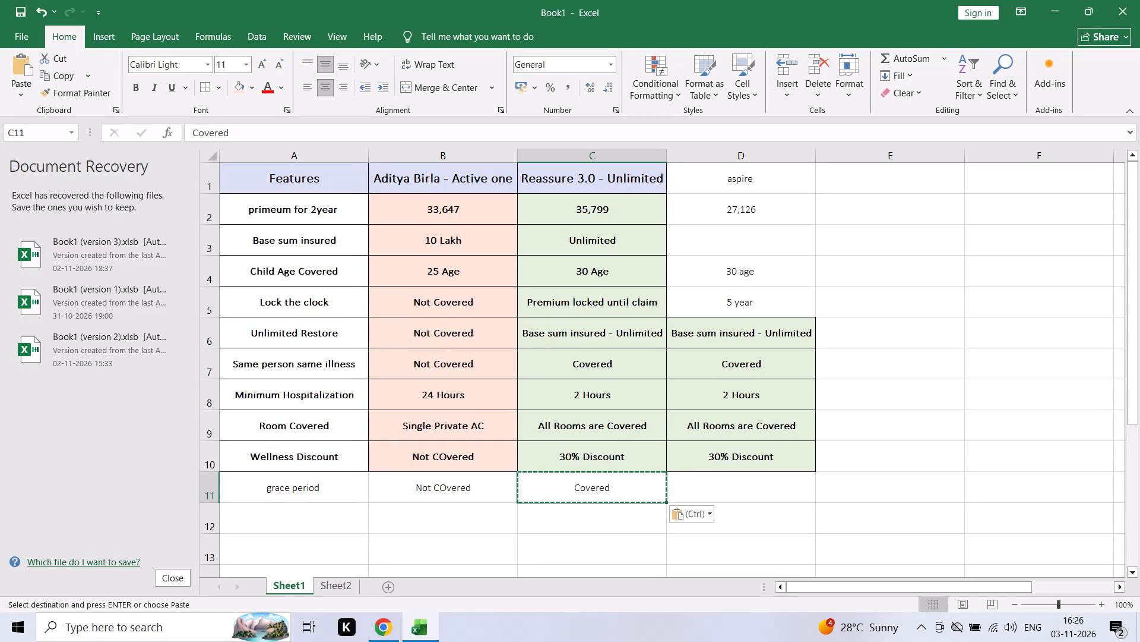
ctrl+click(730, 486)
key(ctrl+v)
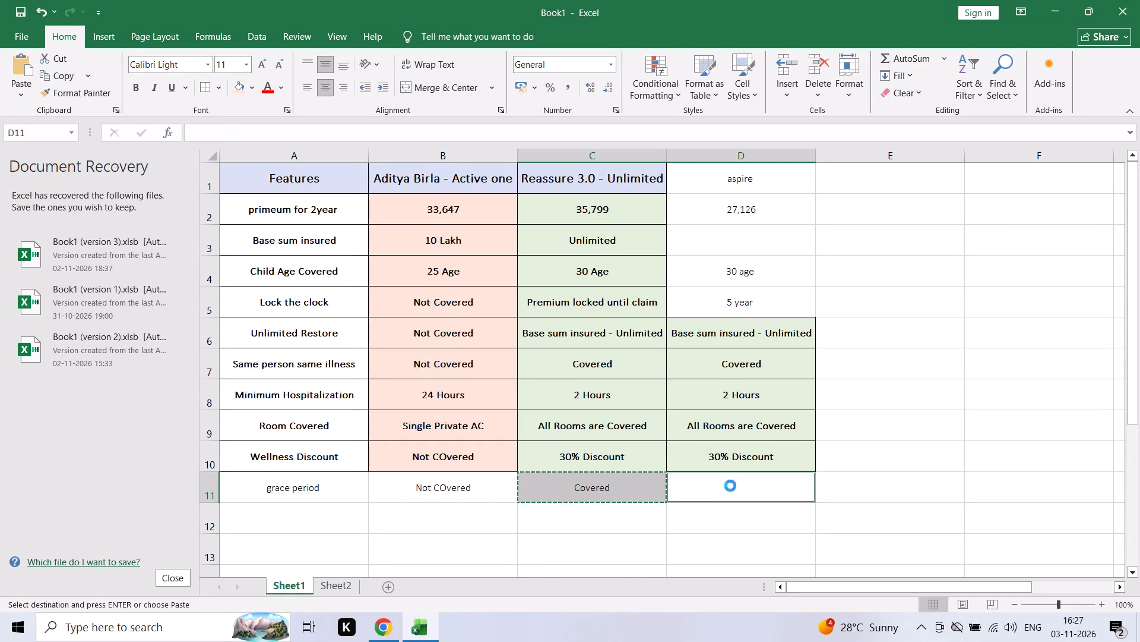
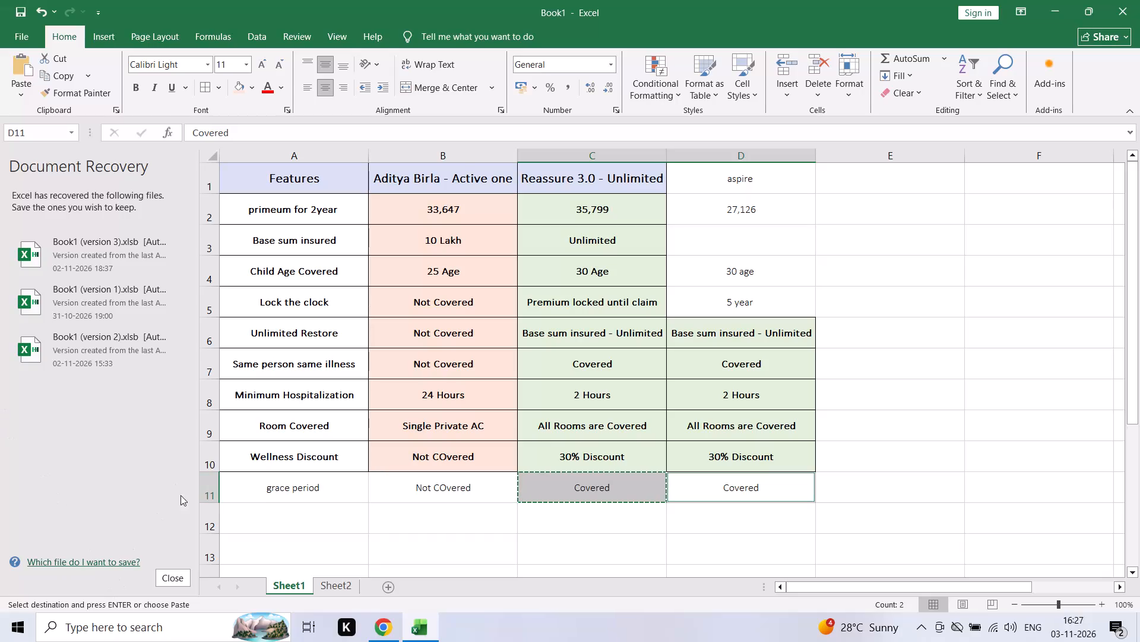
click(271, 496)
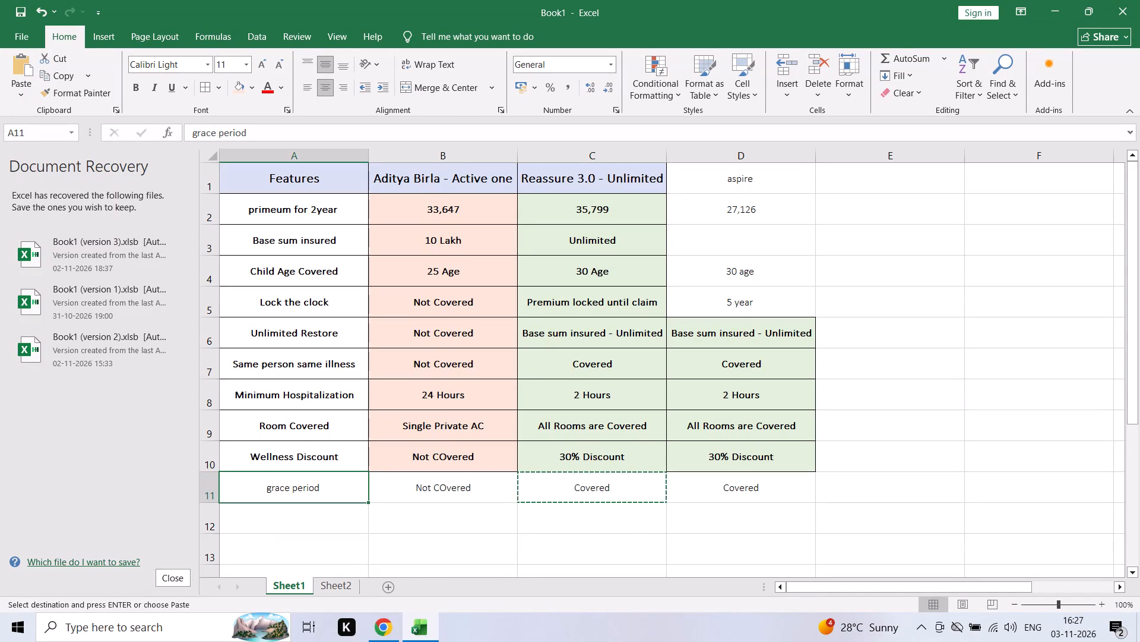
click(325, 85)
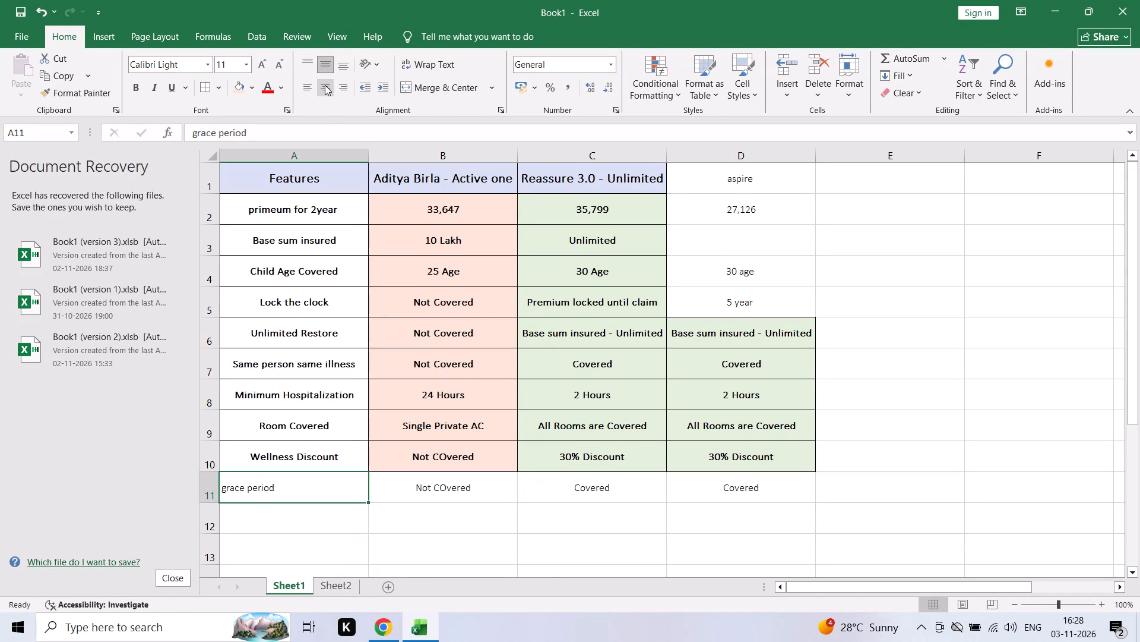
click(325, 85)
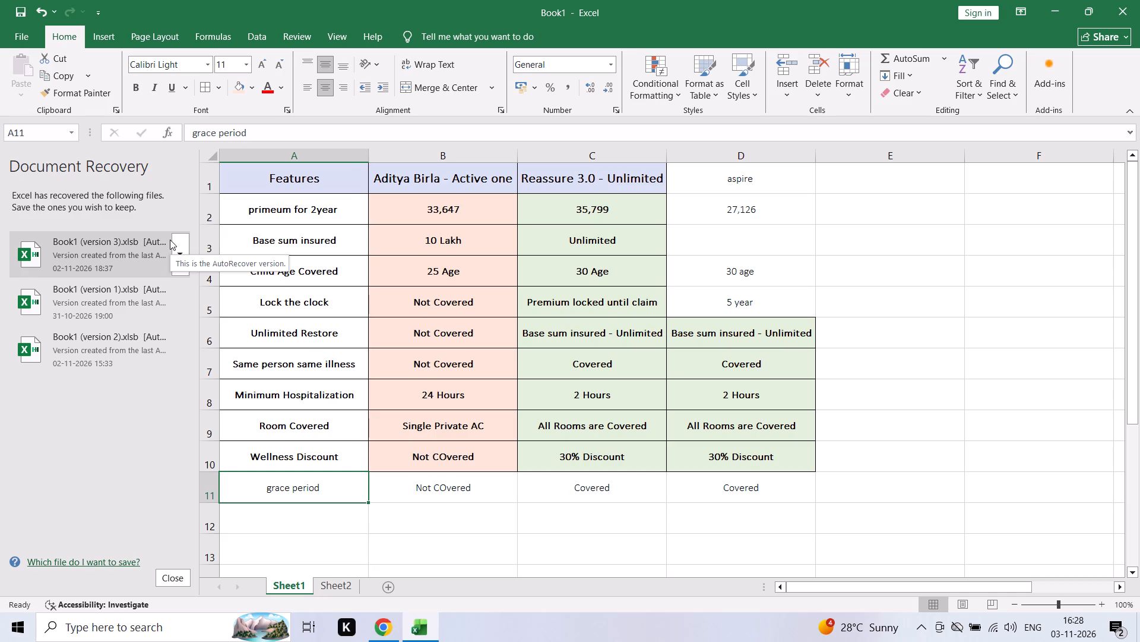
Copy the formatting of the Reassure 3.0 heading and premium cells onto the aspire heading and its premium.
click(593, 214)
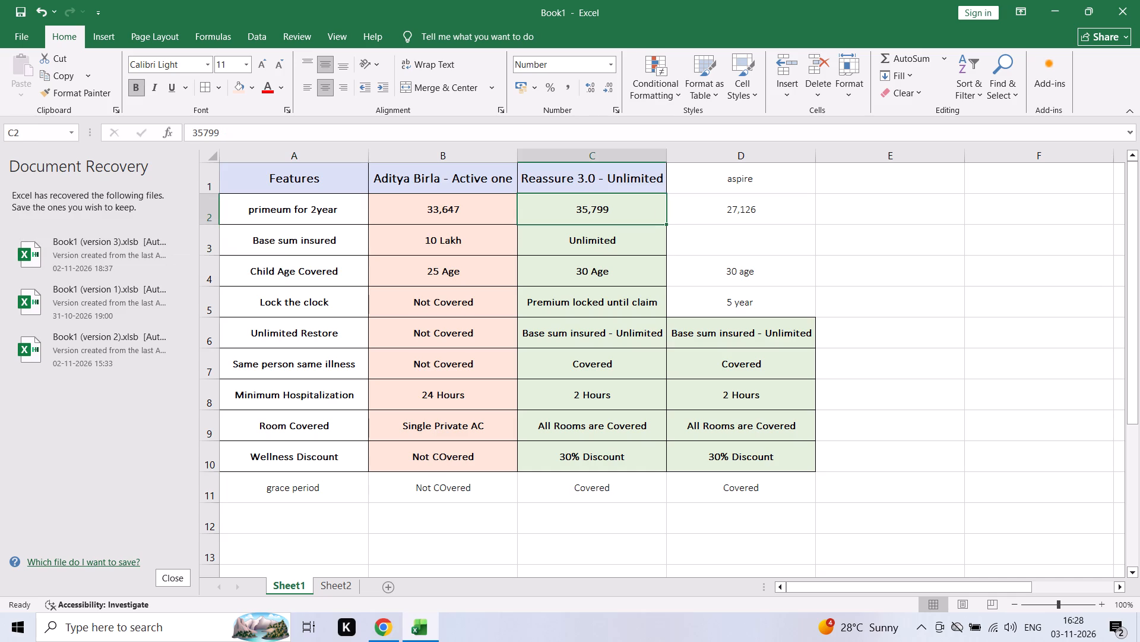
drag(586, 180, 584, 212)
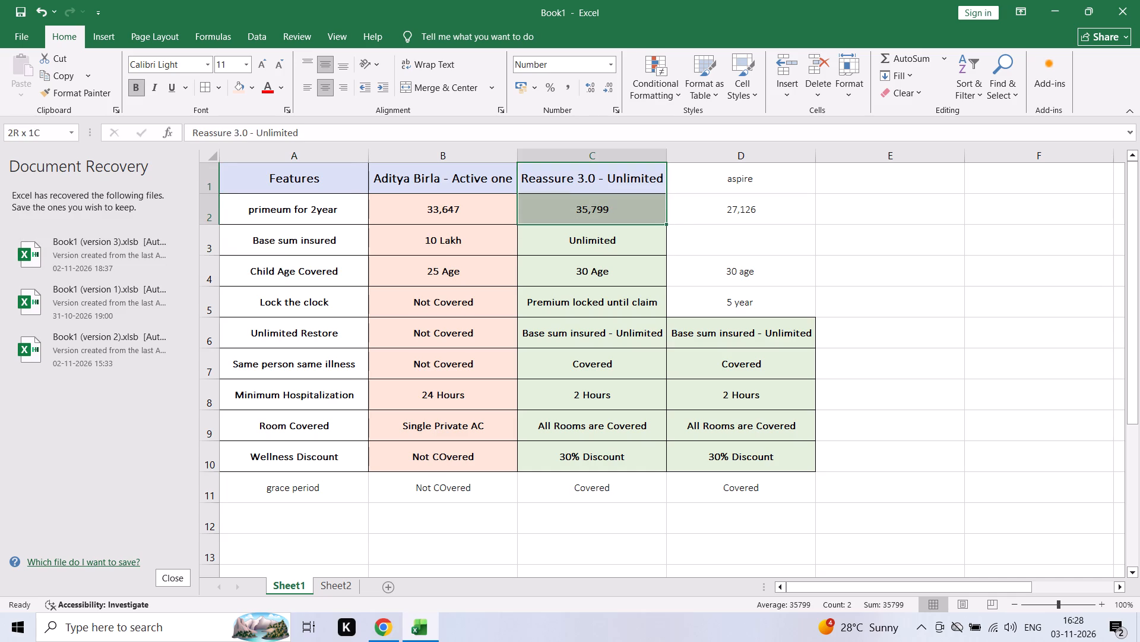
drag(584, 212, 585, 211)
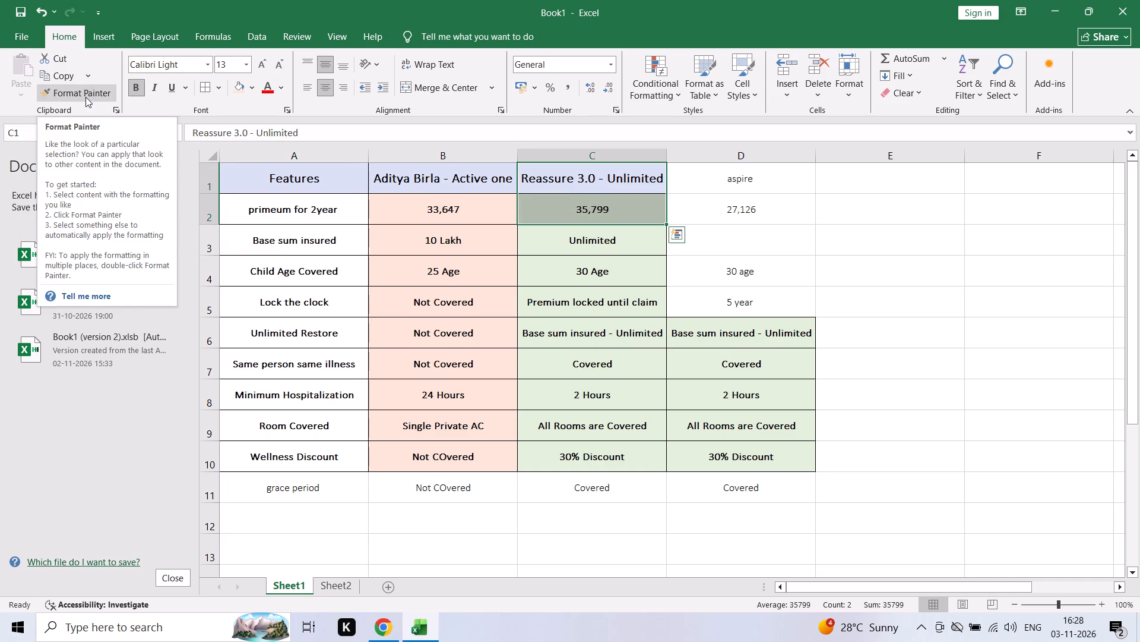
click(86, 97)
click(717, 174)
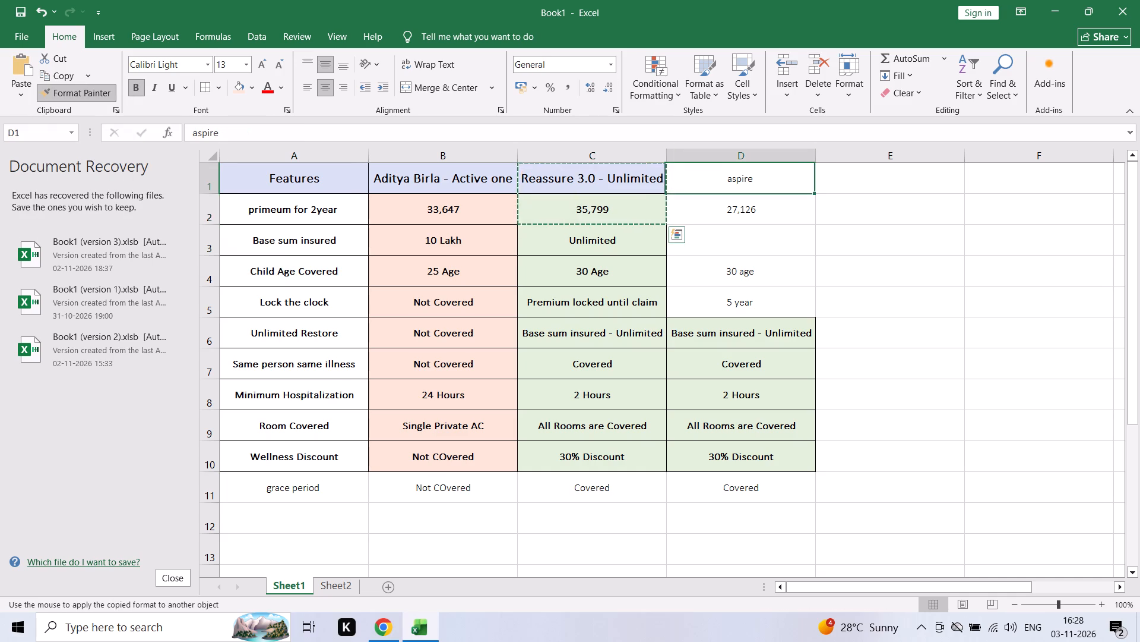
Apply the premium row's formatting to all feature rows from row 2 through the grace period row 11.
click(289, 213)
key(shift+space)
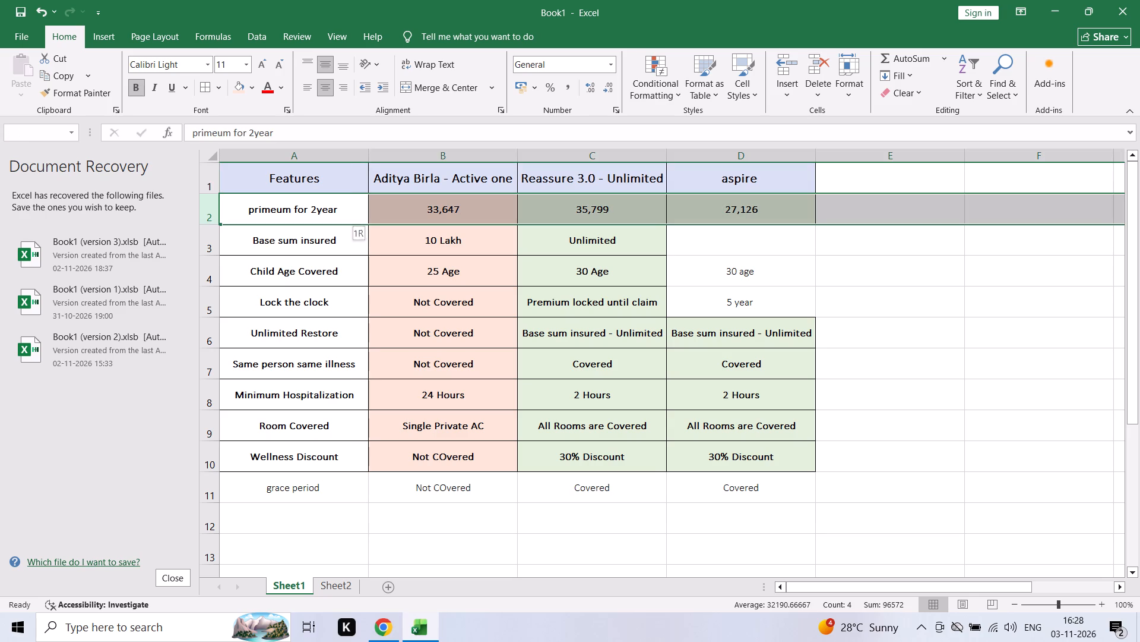
click(97, 94)
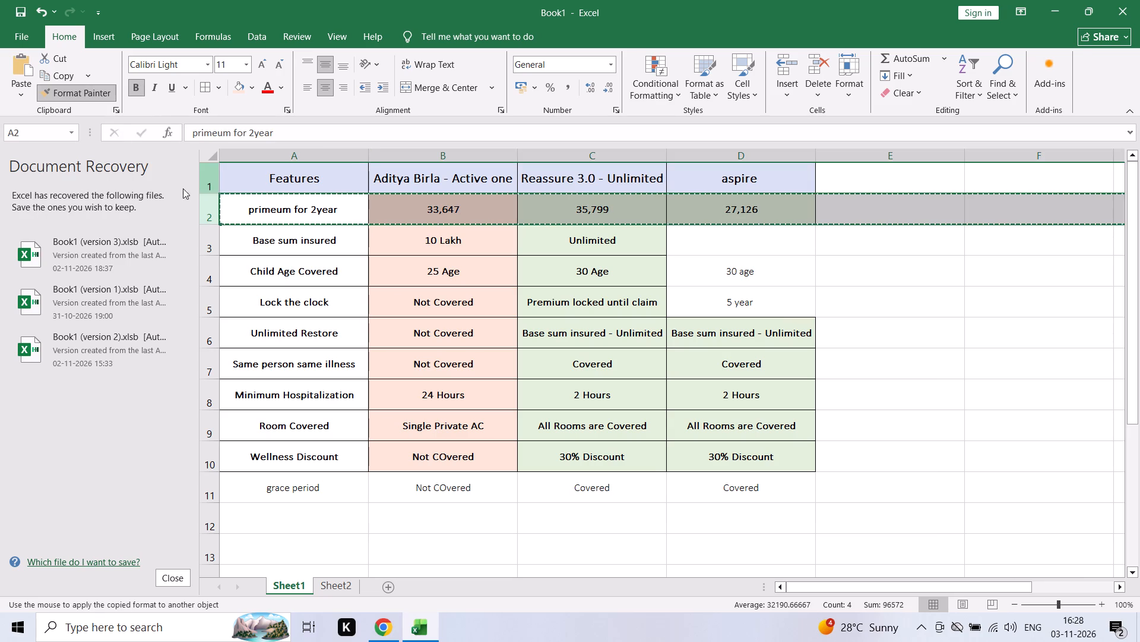
drag(210, 209, 192, 461)
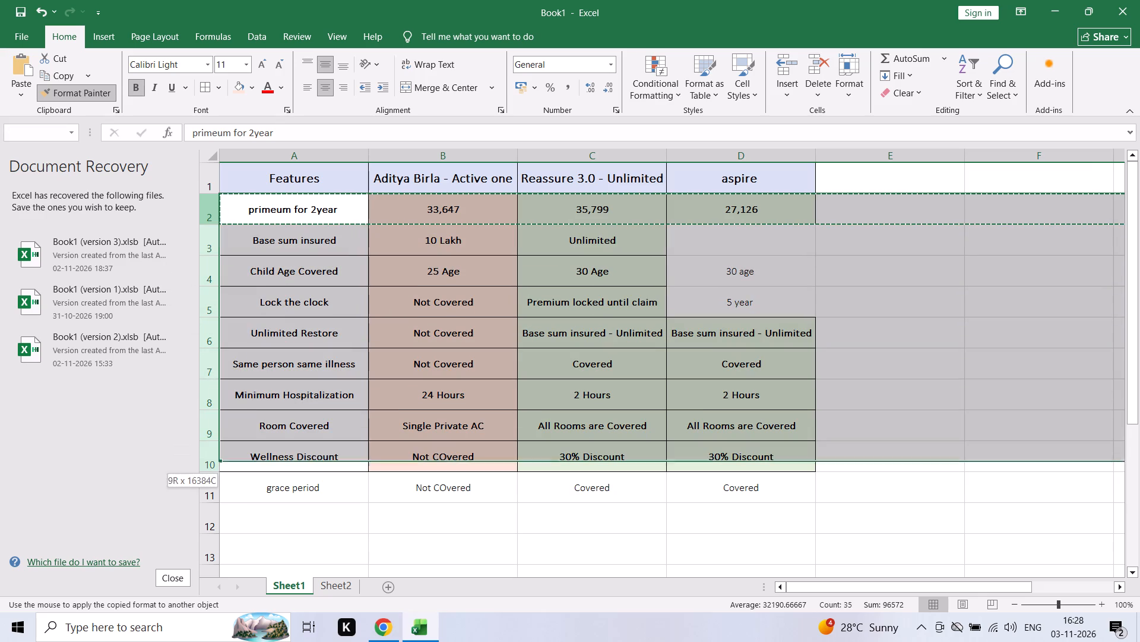
drag(192, 461, 196, 487)
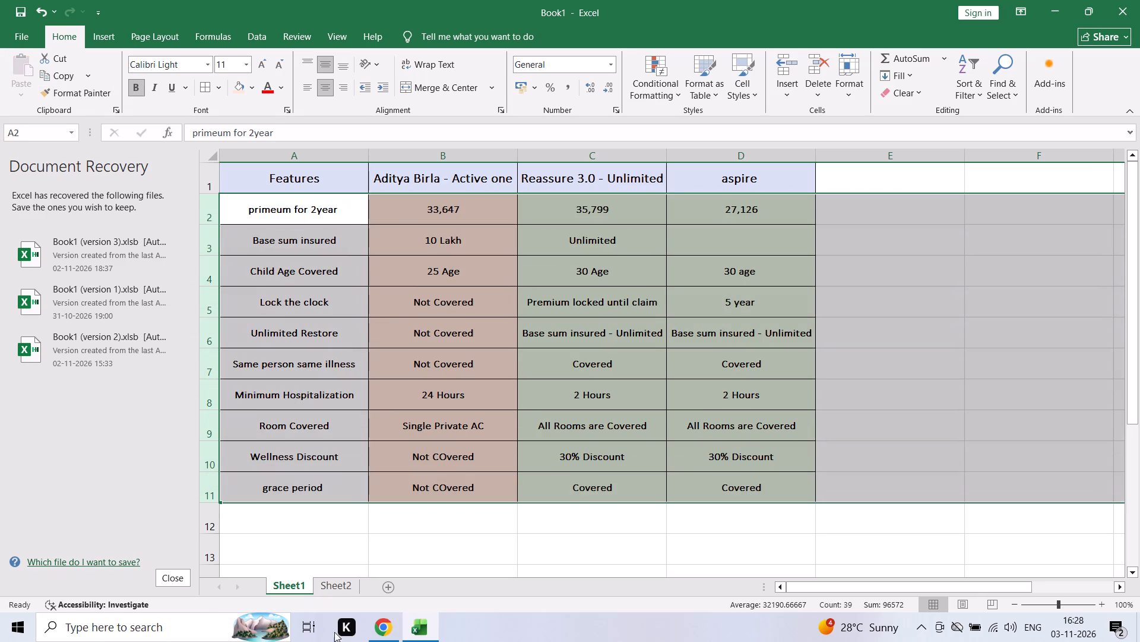
Capitalise the first word of the grace period label in cell A11 so it reads "Grace period".
click(301, 502)
click(281, 487)
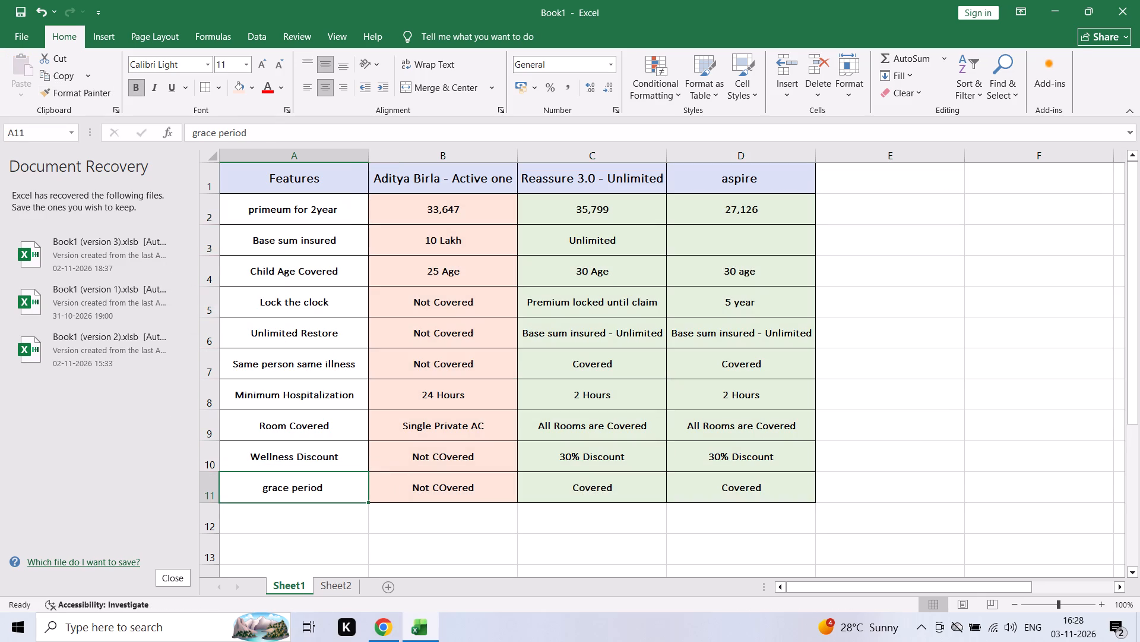
click(197, 130)
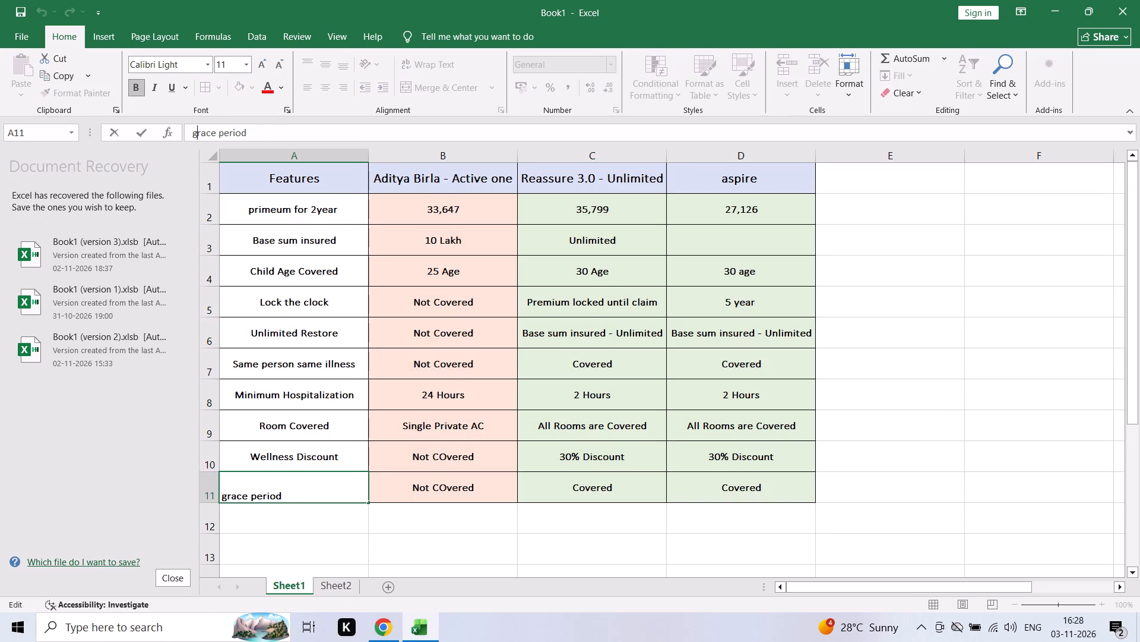
key(BackSpace)
key(shift+g)
key(Return)
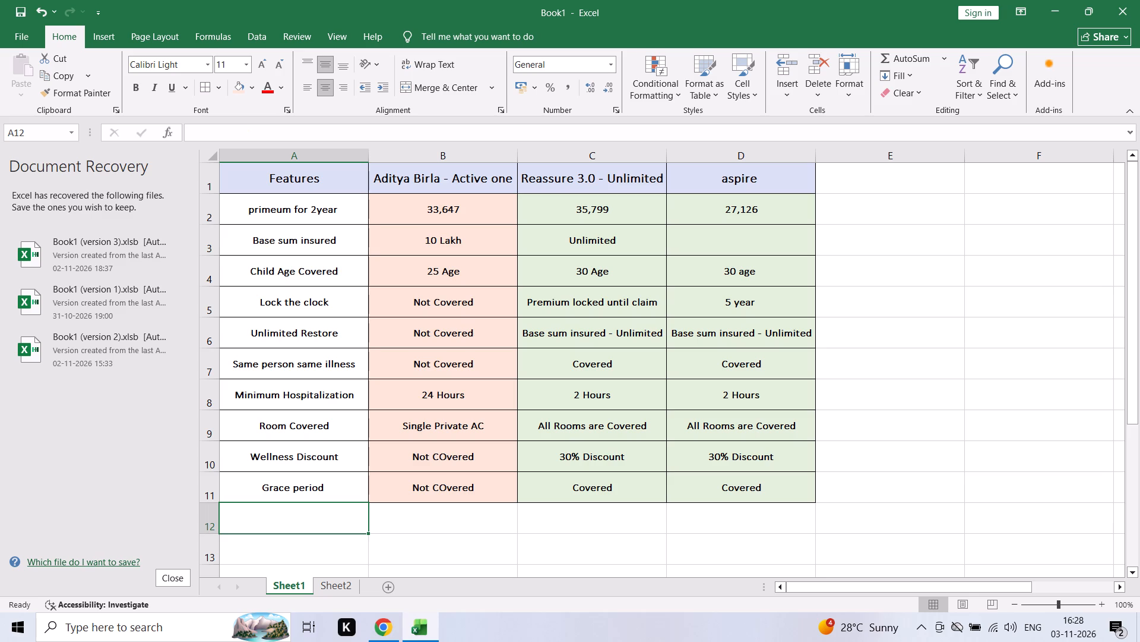
Capitalise the second word of the label in cell A11 so it reads "Grace Period".
key(Up)
key(F2)
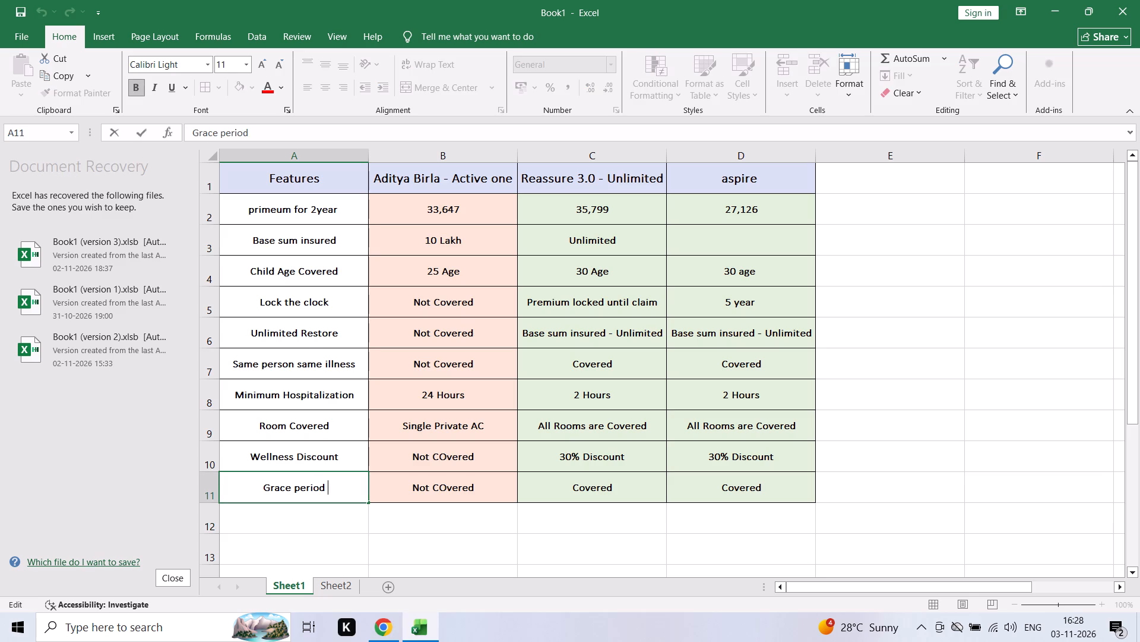
key(Left)
key(Left)
key(Left)
key(Left)
key(Left)
key(Left)
key(Left)
key(Right)
key(BackSpace)
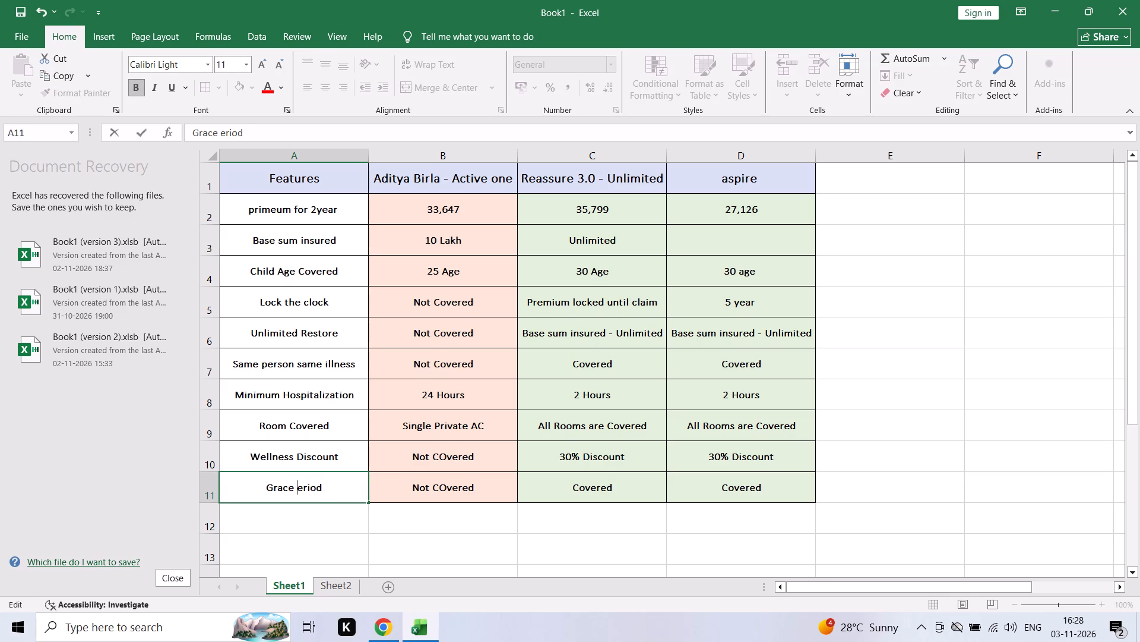
key(shift+p)
key(Return)
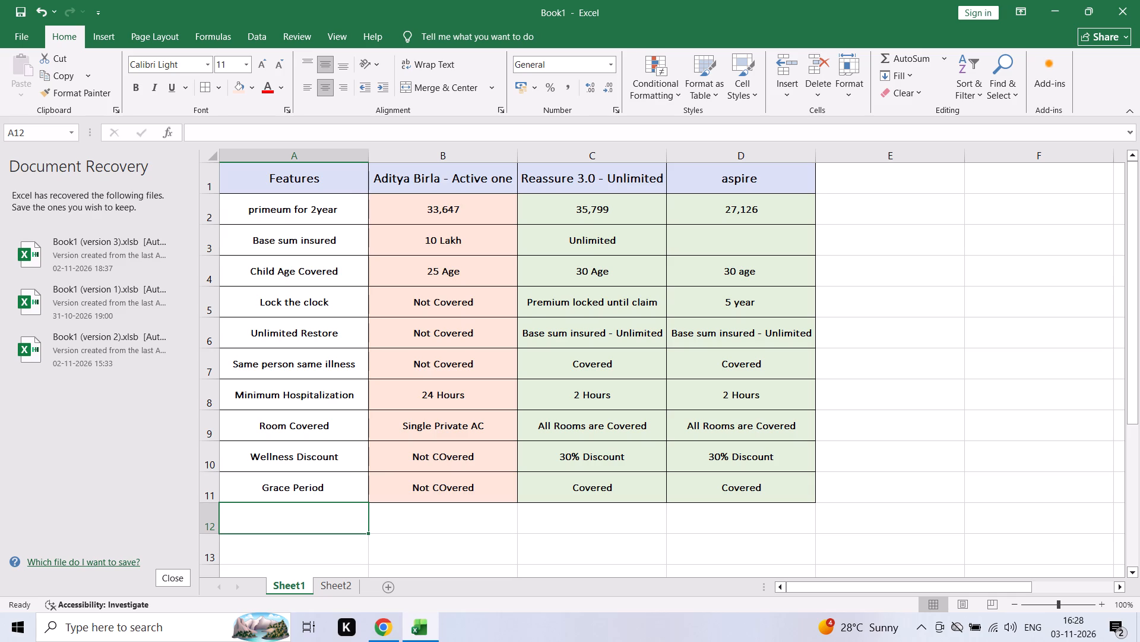
Capitalise the aspire column heading in cell D1 so it reads "Aspire".
key(ctrl+Up)
key(ctrl+Up)
key(ctrl+Up)
key(Right)
key(Right)
key(Right)
key(Down)
key(Left)
key(Up)
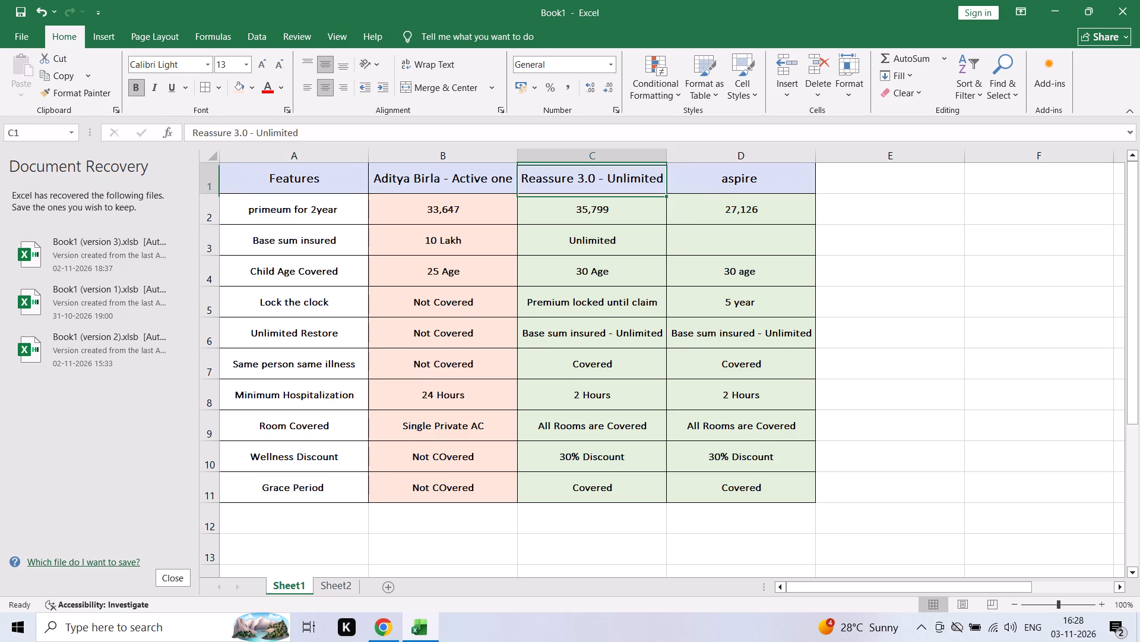
key(Right)
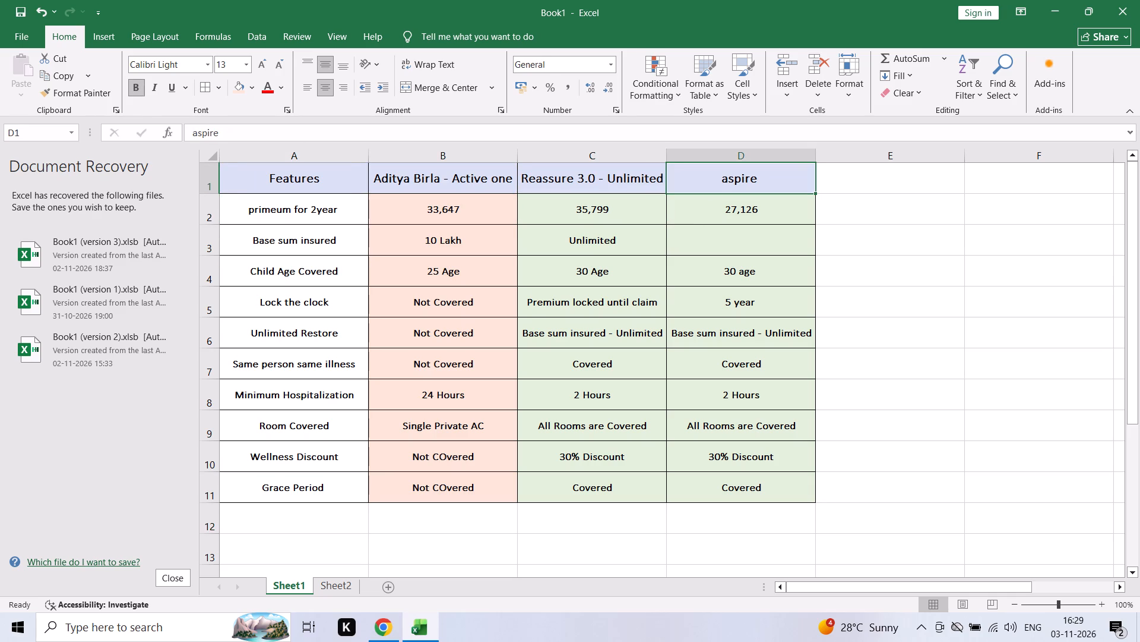
key(F2)
key(Left)
key(Left)
key(Left)
key(Left)
key(Left)
key(Left)
key(Left)
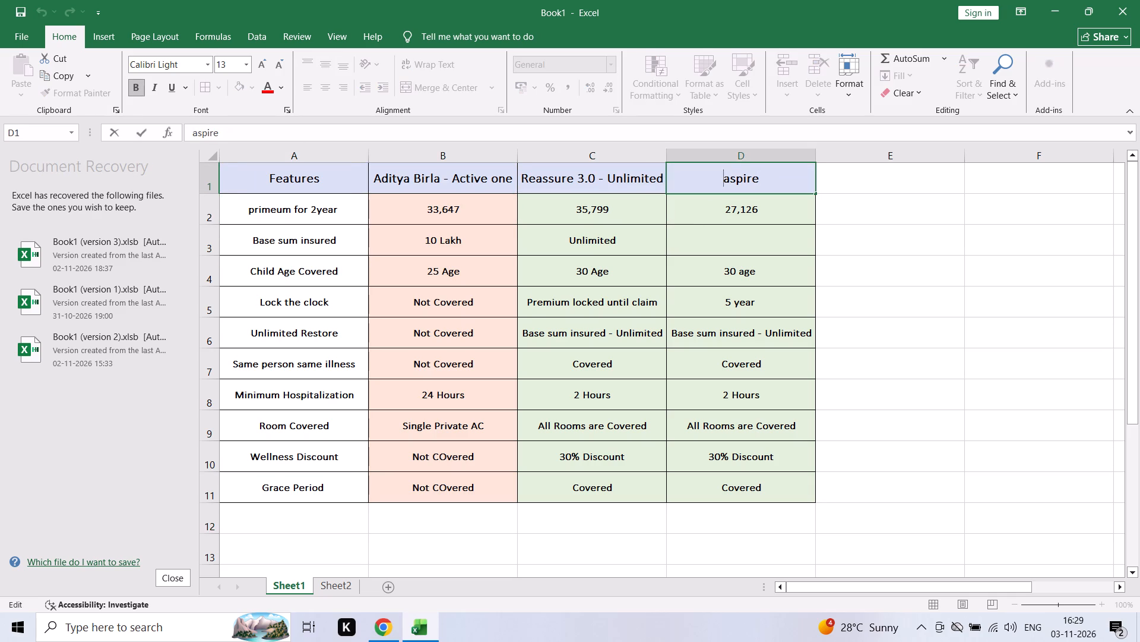
key(Right)
key(BackSpace)
key(shift+a)
key(Return)
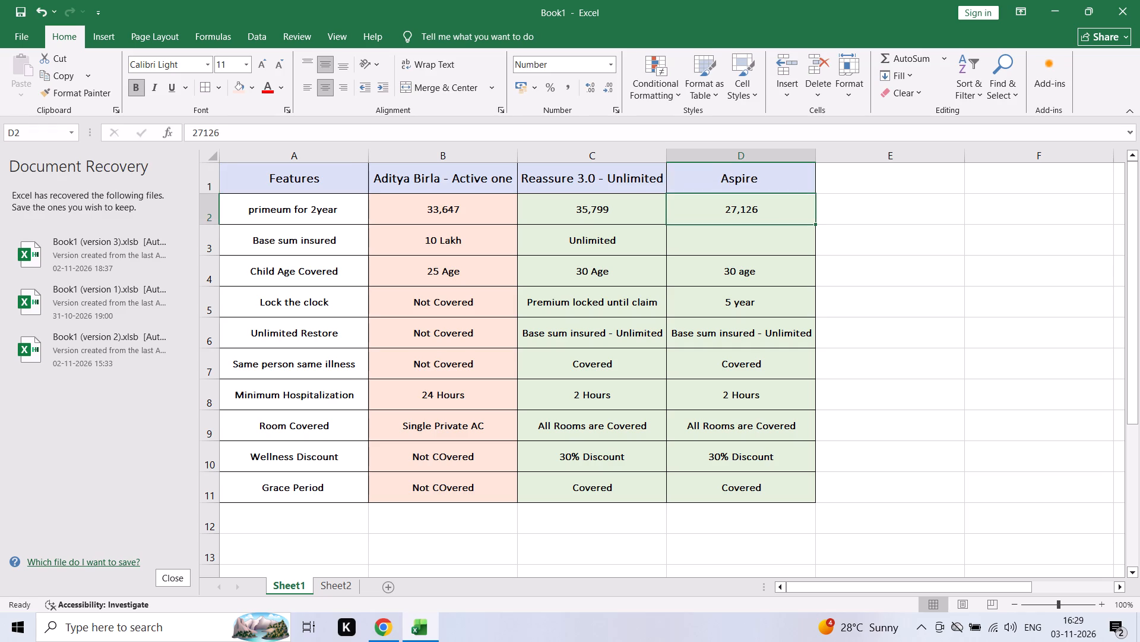
Move the whole Reassure 3.0 - Unlimited column from column C to column E, after Aspire.
key(Up)
key(Left)
key(Down)
key(Right)
key(Left)
key(Down)
key(Right)
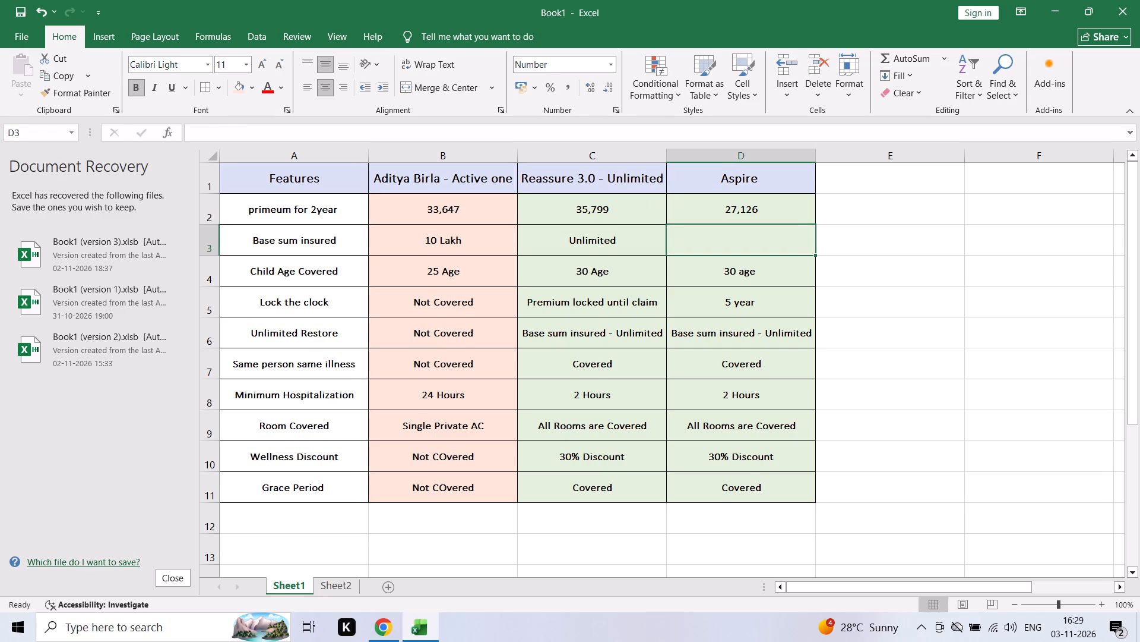
key(Left)
key(ctrl+space)
key(ctrl+x)
key(Right)
key(Right)
key(Up)
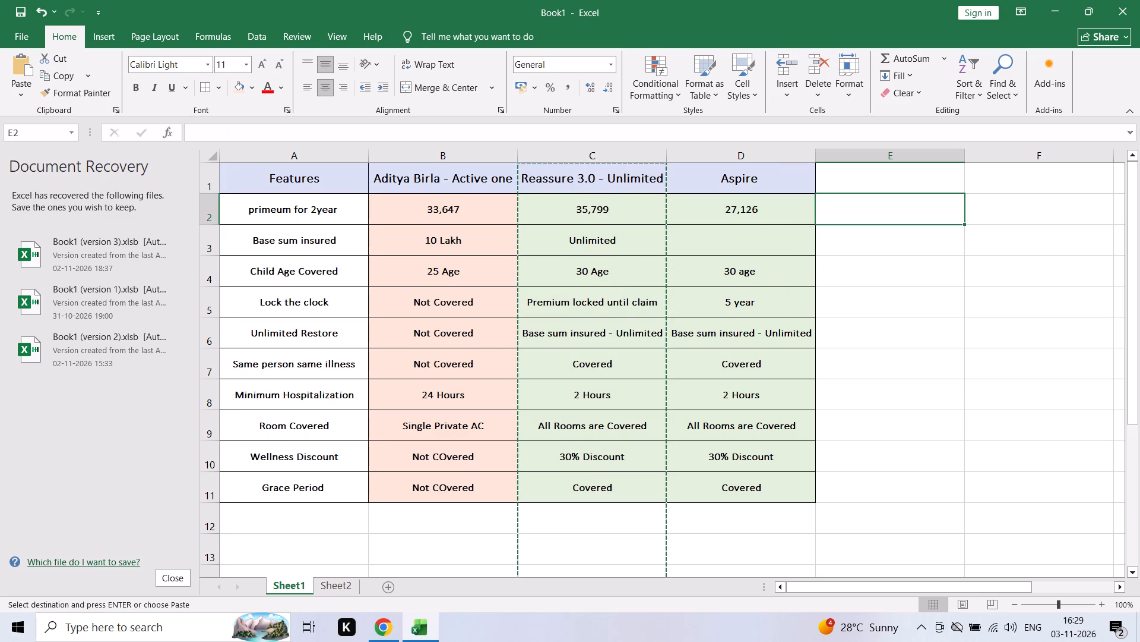
key(Up)
key(ctrl+v)
Move the Aspire and Reassure 3.0 block into columns C and D, directly beside the Aditya Birla column.
key(Left)
key(ctrl+shift+Down)
key(ctrl+shift+Down)
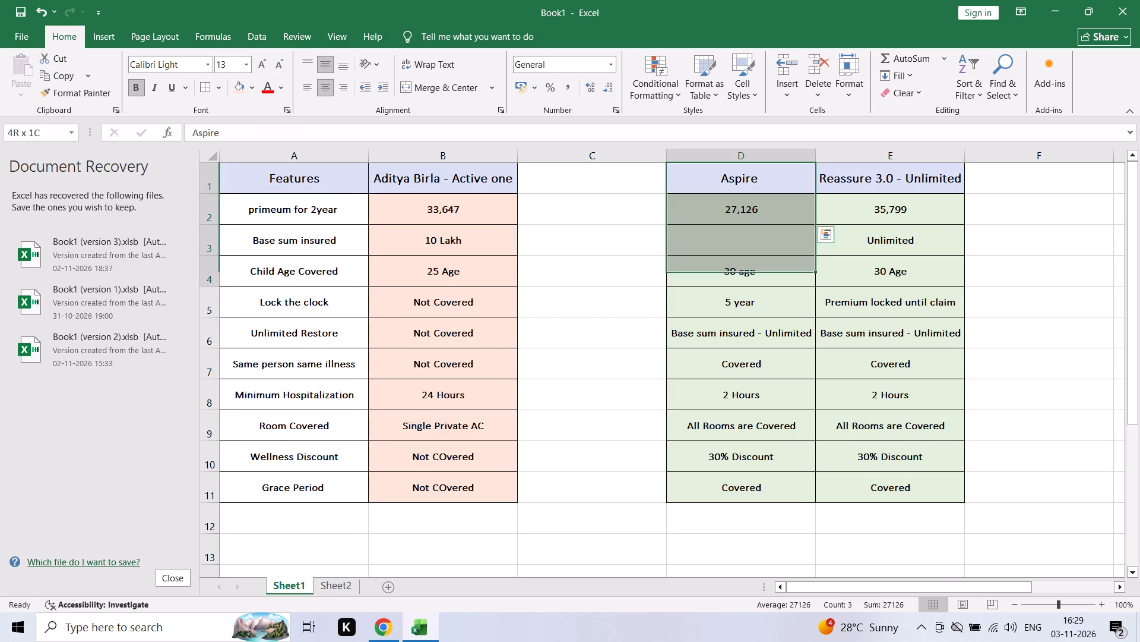
key(ctrl+a)
key(ctrl+x)
key(ctrl+Left)
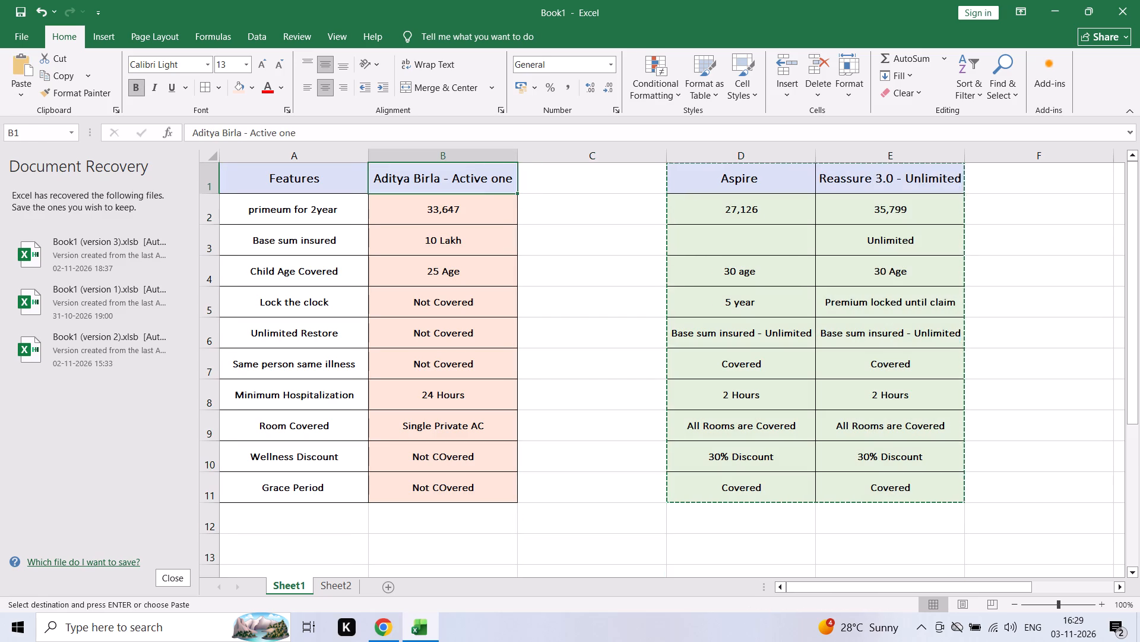
key(Right)
key(ctrl+v)
Merge and center the Base sum insured value "10 Lakh" across the Aditya Birla and Aspire columns.
key(Left)
key(Right)
key(Left)
key(Left)
key(Down)
key(Right)
key(Right)
key(Down)
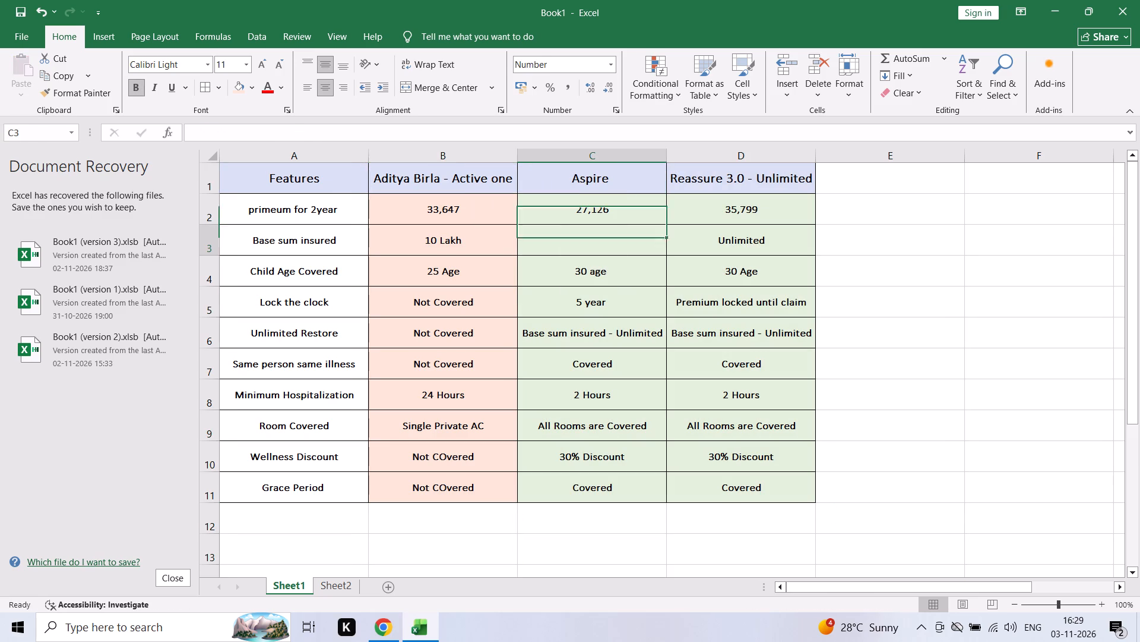
key(Left)
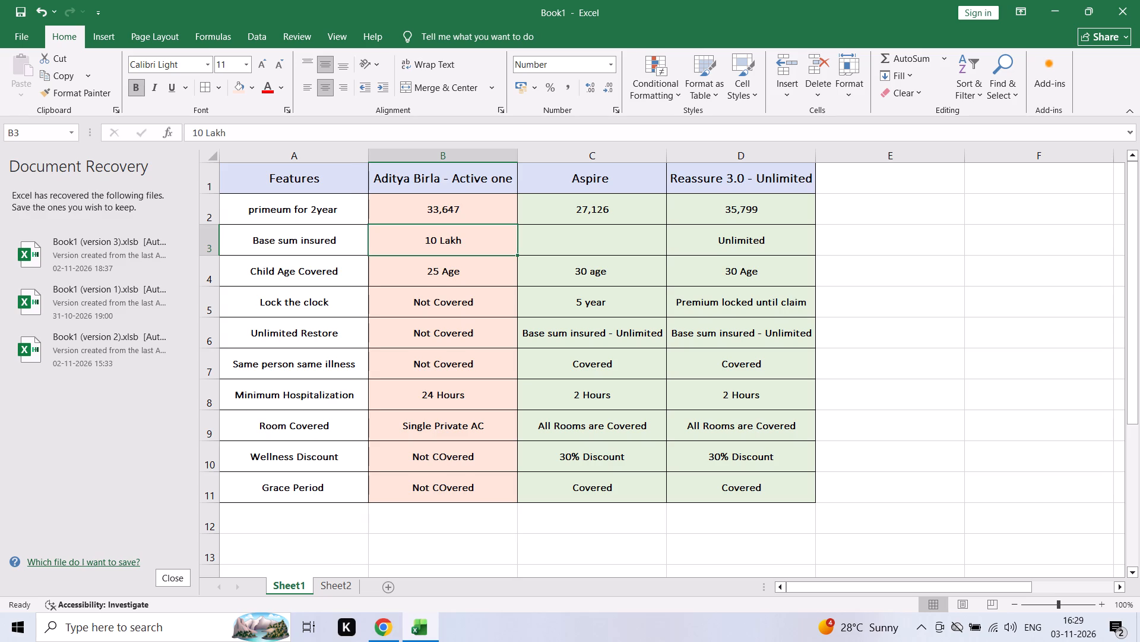
key(shift+Right)
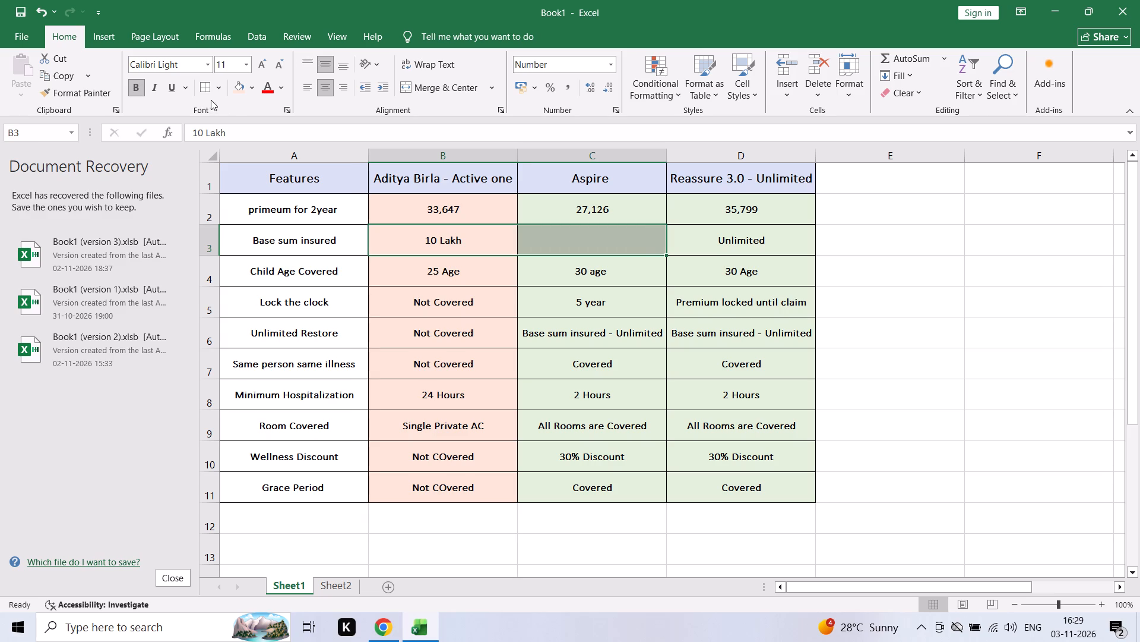
click(424, 87)
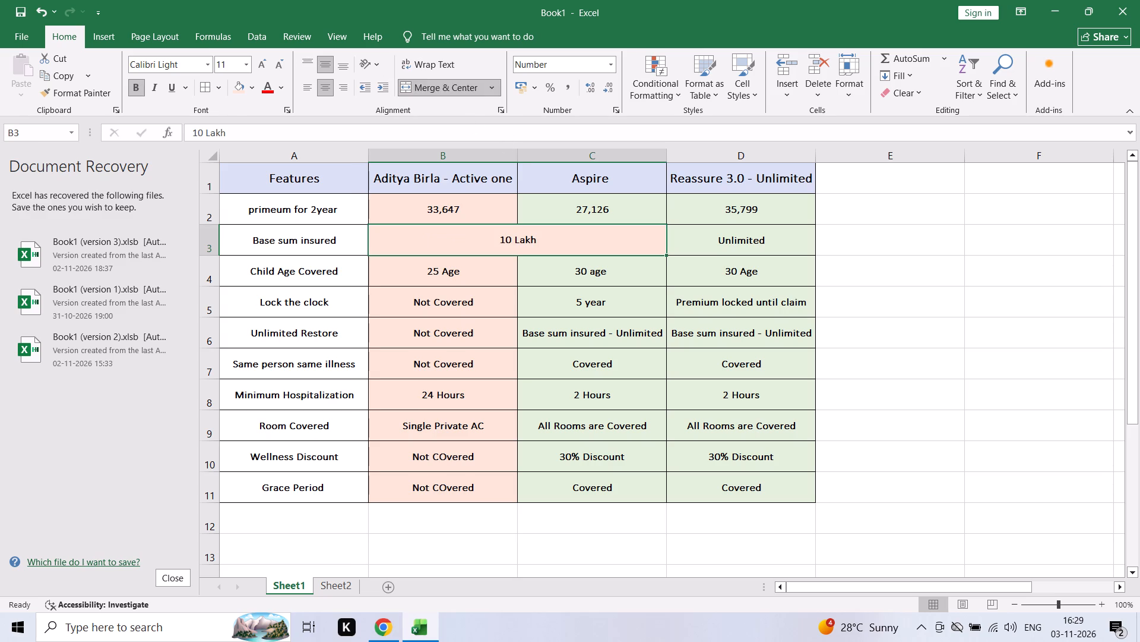
Fill the merged "10 Lakh" cell with white.
click(249, 83)
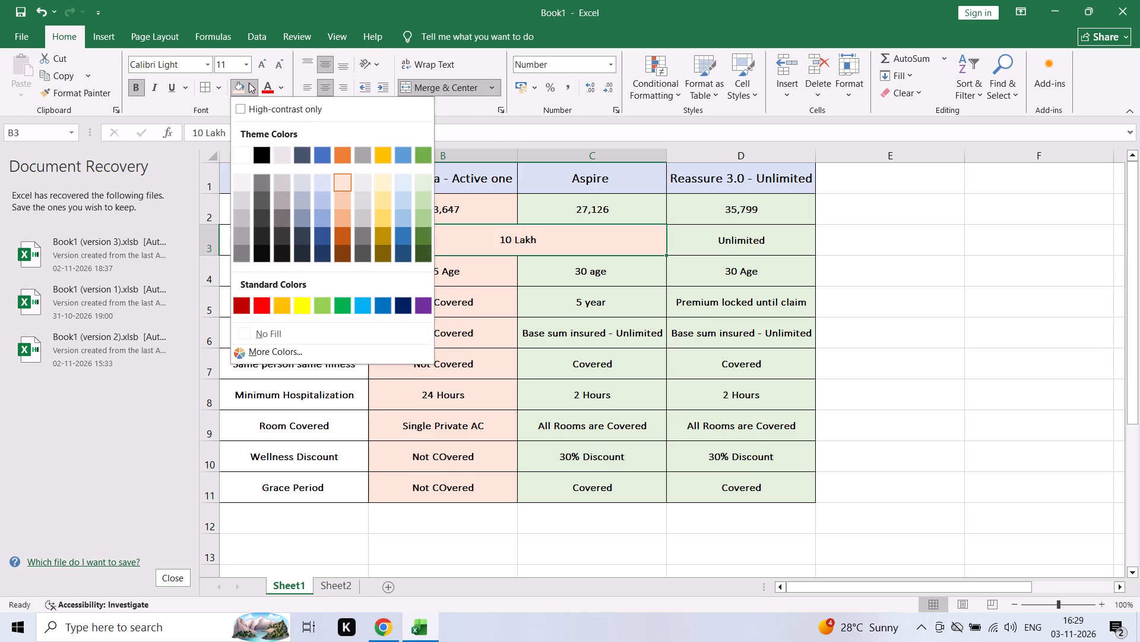
click(236, 154)
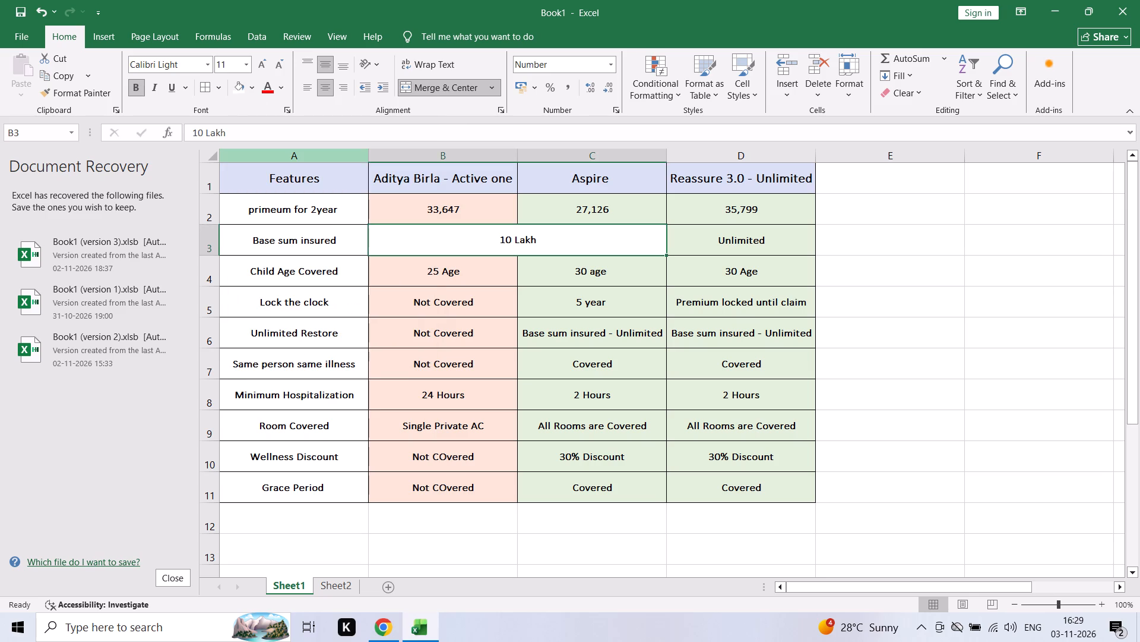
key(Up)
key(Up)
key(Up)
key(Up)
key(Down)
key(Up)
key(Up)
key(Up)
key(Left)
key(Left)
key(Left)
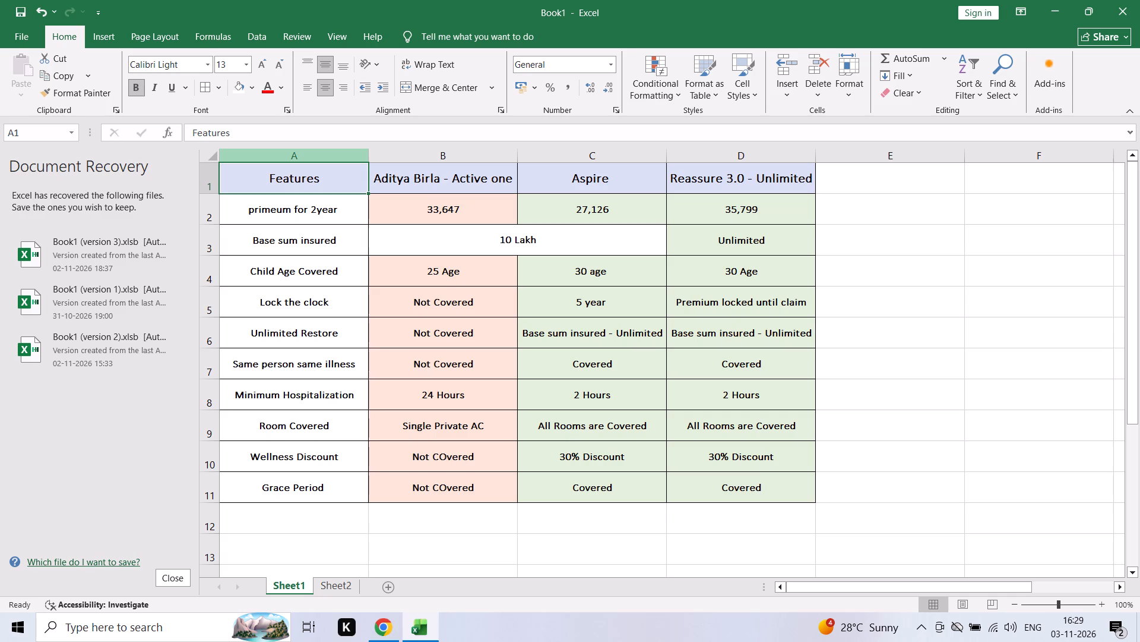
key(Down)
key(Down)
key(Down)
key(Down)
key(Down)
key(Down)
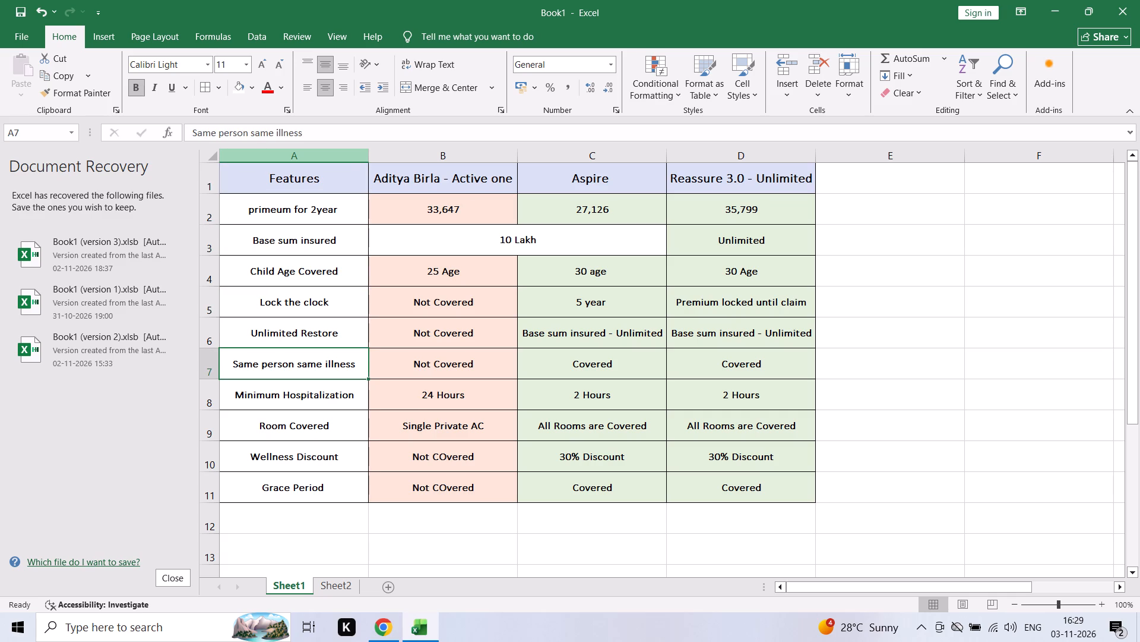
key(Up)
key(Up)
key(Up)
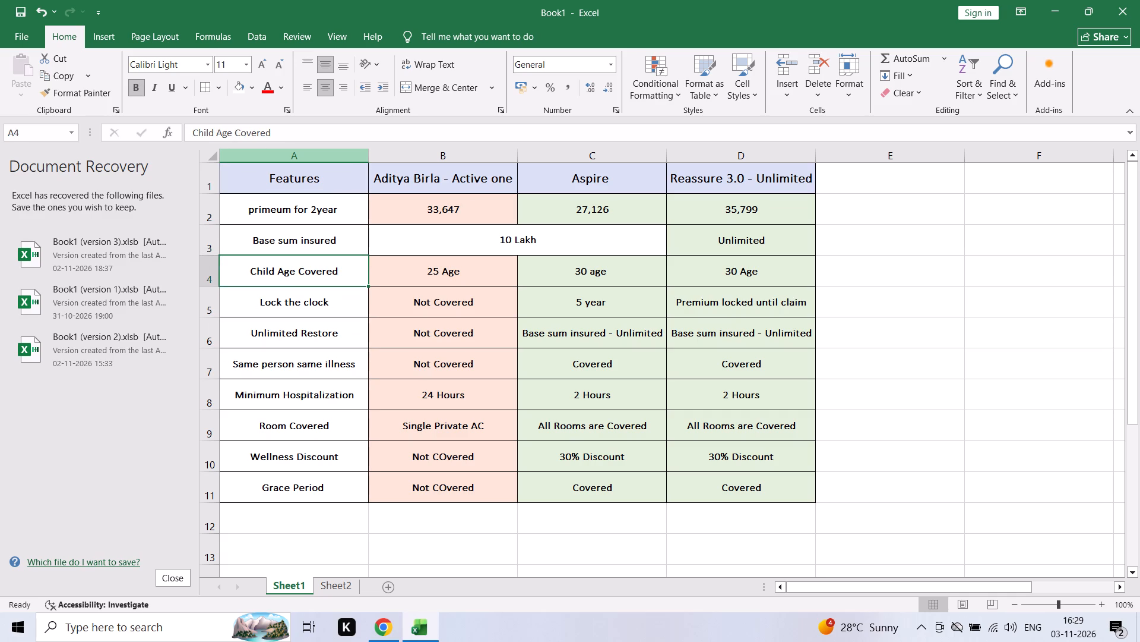
Delete the entire Child Age Covered row from the comparison table.
key(shift+space)
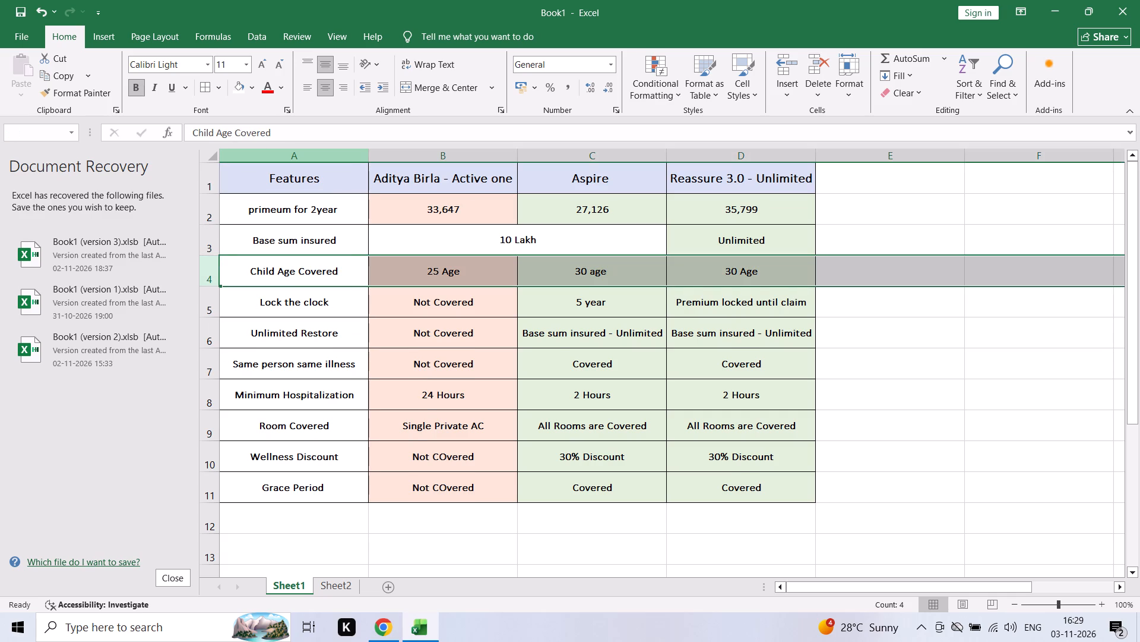
key(ctrl+minus)
key(Left)
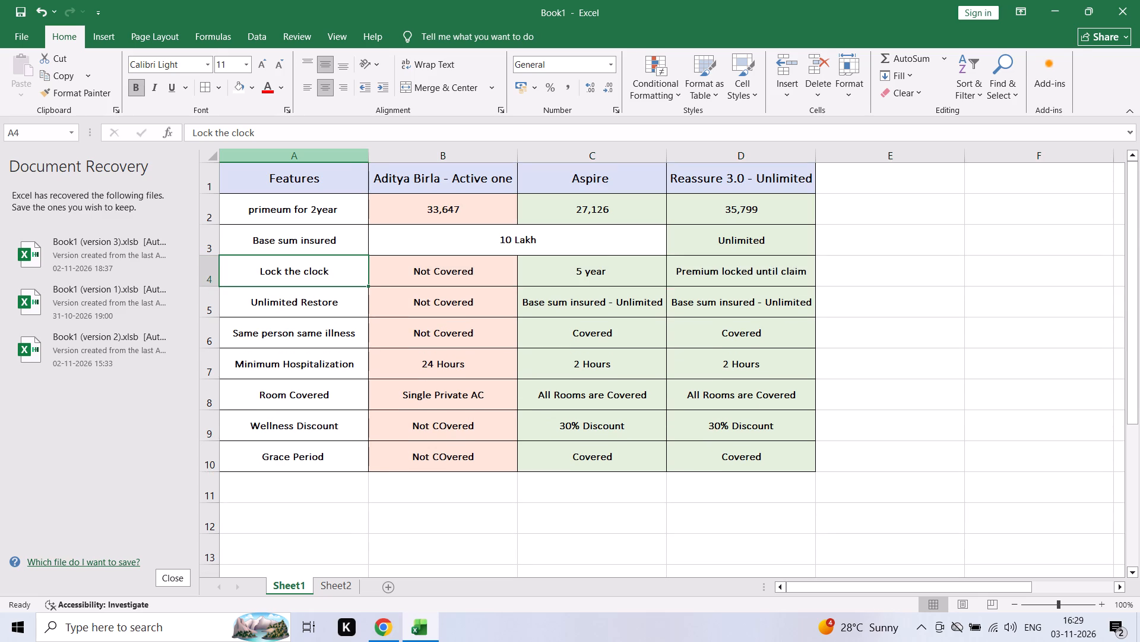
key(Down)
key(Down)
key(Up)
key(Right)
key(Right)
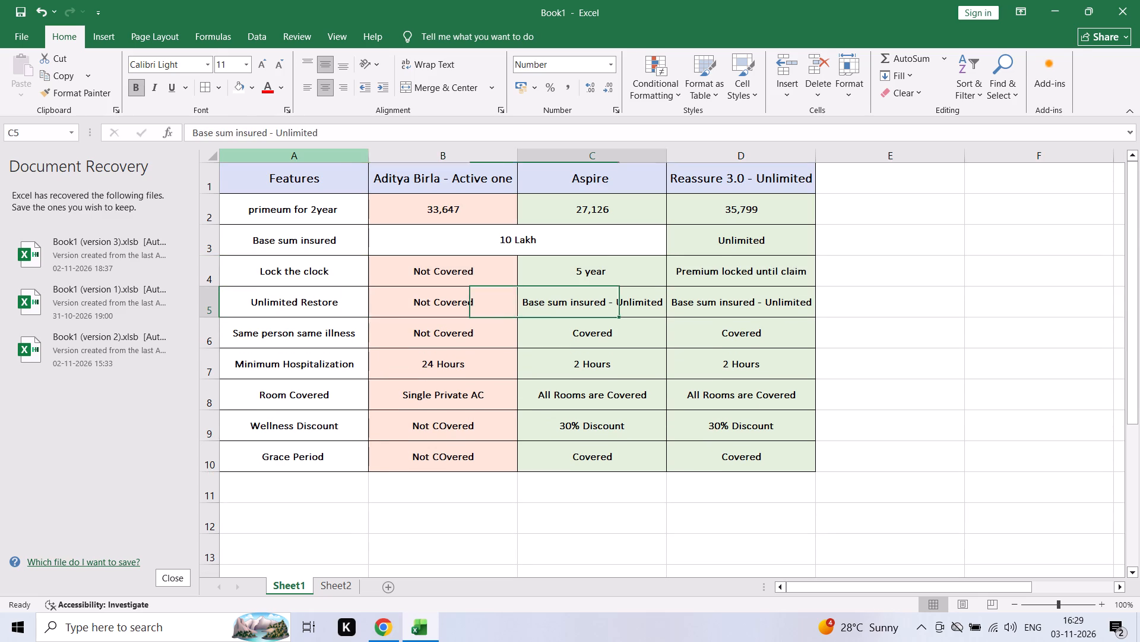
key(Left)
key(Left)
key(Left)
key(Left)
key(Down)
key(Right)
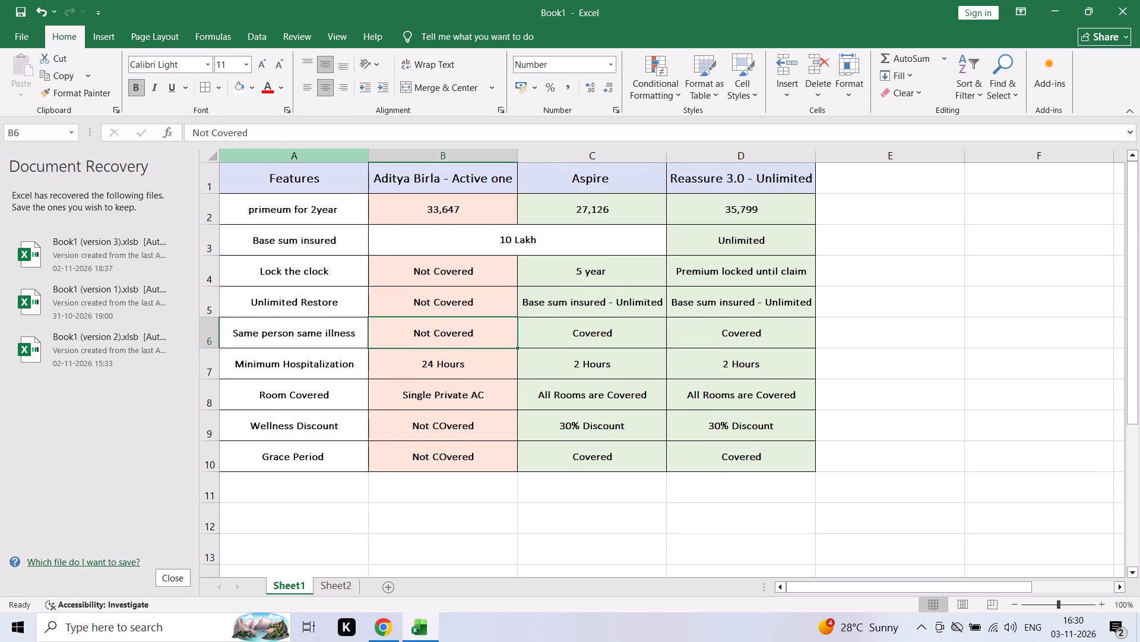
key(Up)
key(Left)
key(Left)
Move the whole Same person same illness row from row 6 to row 12, below the table.
key(Down)
key(Right)
key(Left)
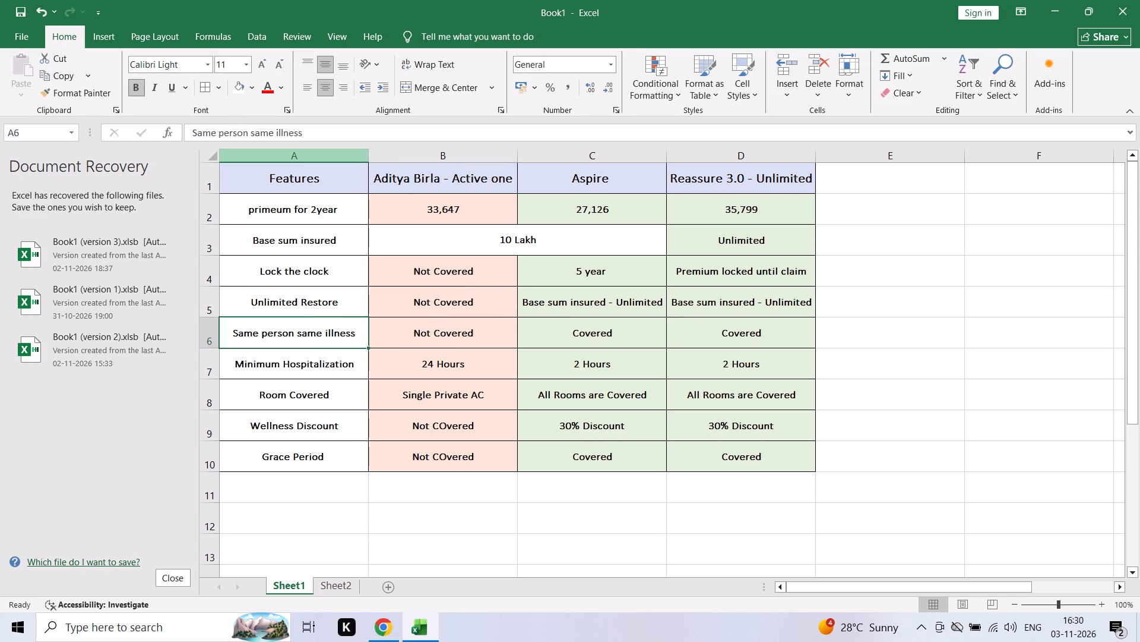
key(shift+space)
key(ctrl+x)
key(Down)
key(Down)
key(Down)
key(Down)
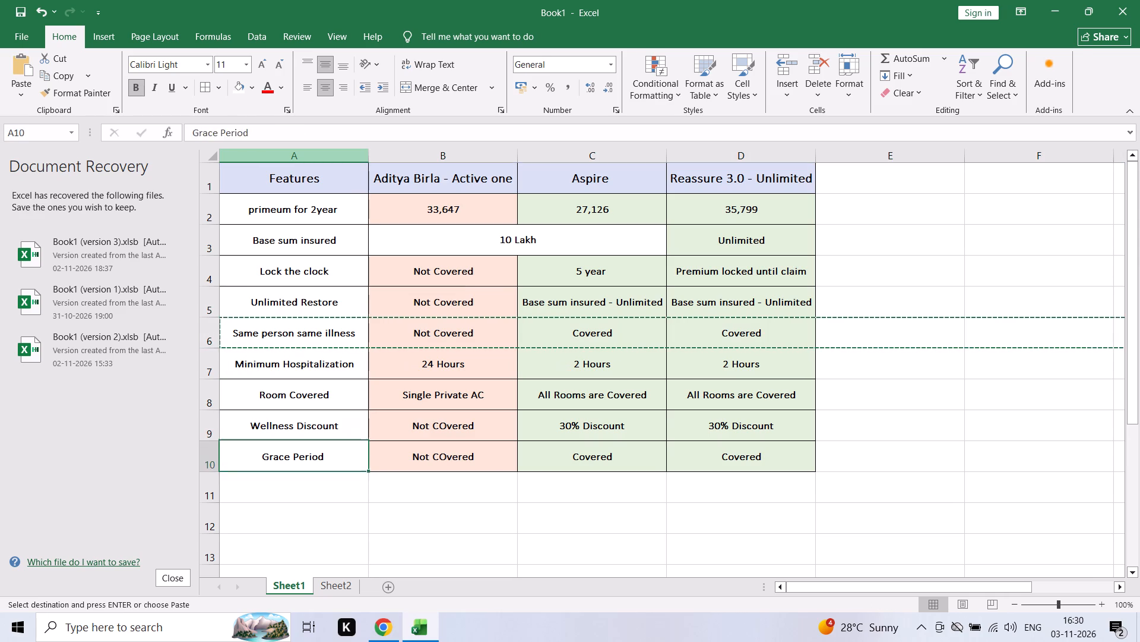
key(Down)
key(Down)
key(ctrl+v)
Move the block from Minimum Hospitalization to Grace Period up one row, directly beneath Unlimited Restore.
key(Up)
key(ctrl+Up)
key(Up)
key(Up)
key(Up)
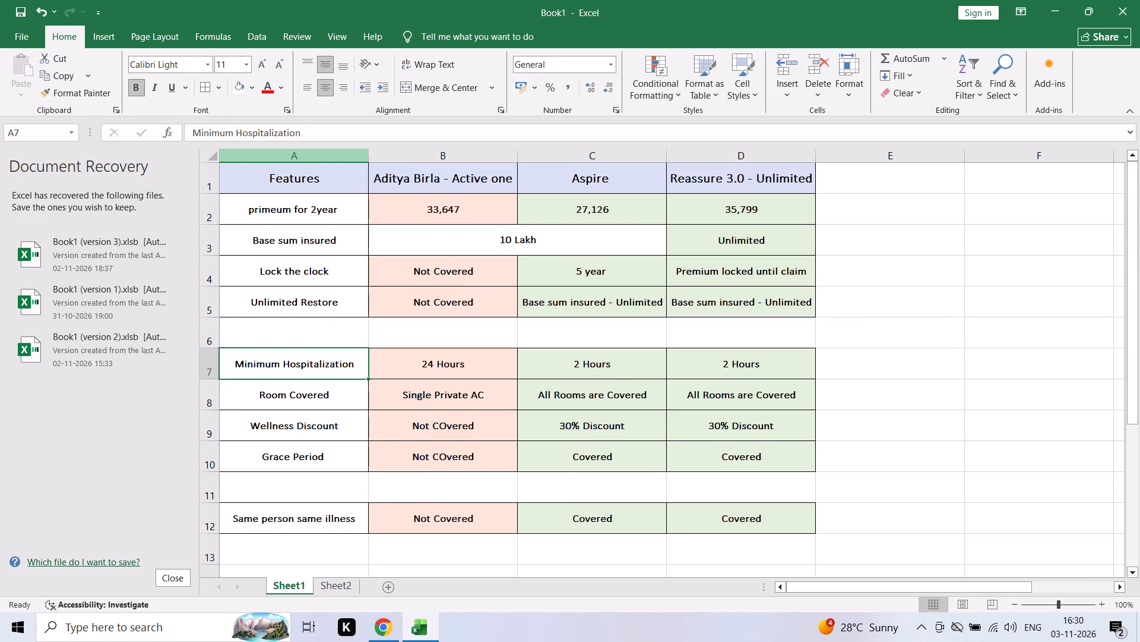
key(Up)
key(Down)
key(Up)
key(Up)
key(shift+space)
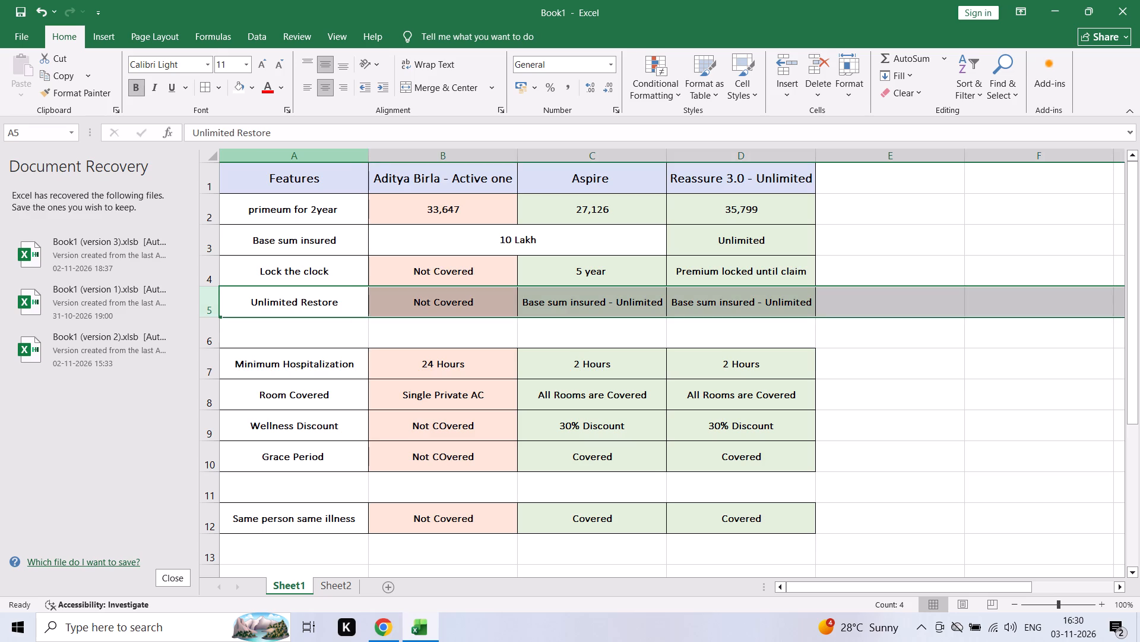
key(Down)
key(Down)
key(ctrl+shift+Down)
key(ctrl+shift+Right)
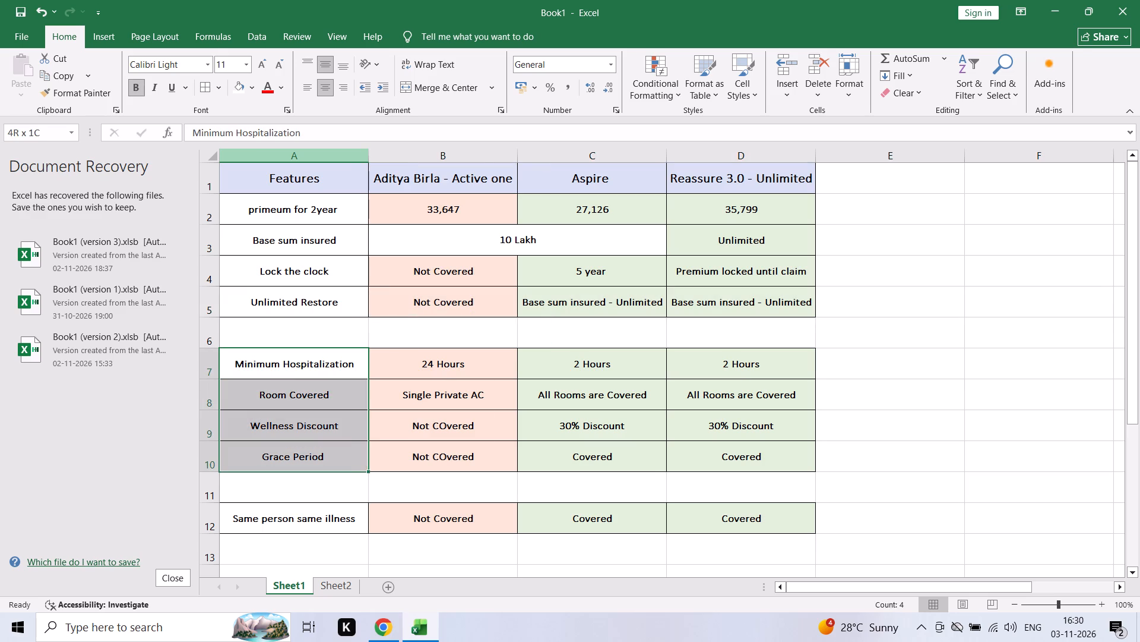
key(ctrl+x)
key(Up)
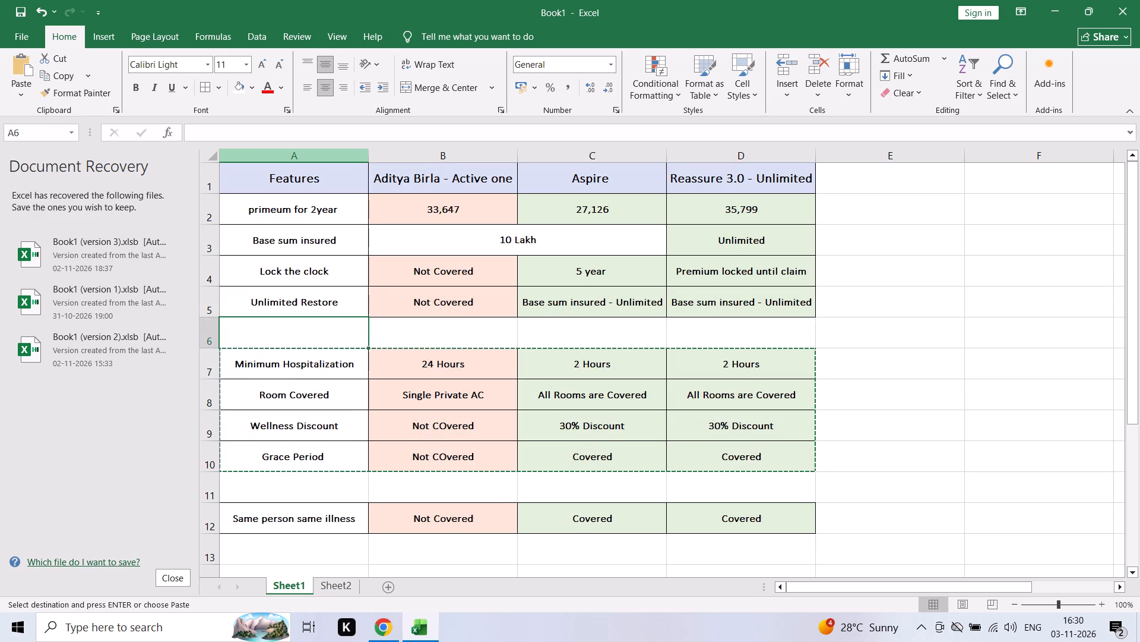
key(ctrl+v)
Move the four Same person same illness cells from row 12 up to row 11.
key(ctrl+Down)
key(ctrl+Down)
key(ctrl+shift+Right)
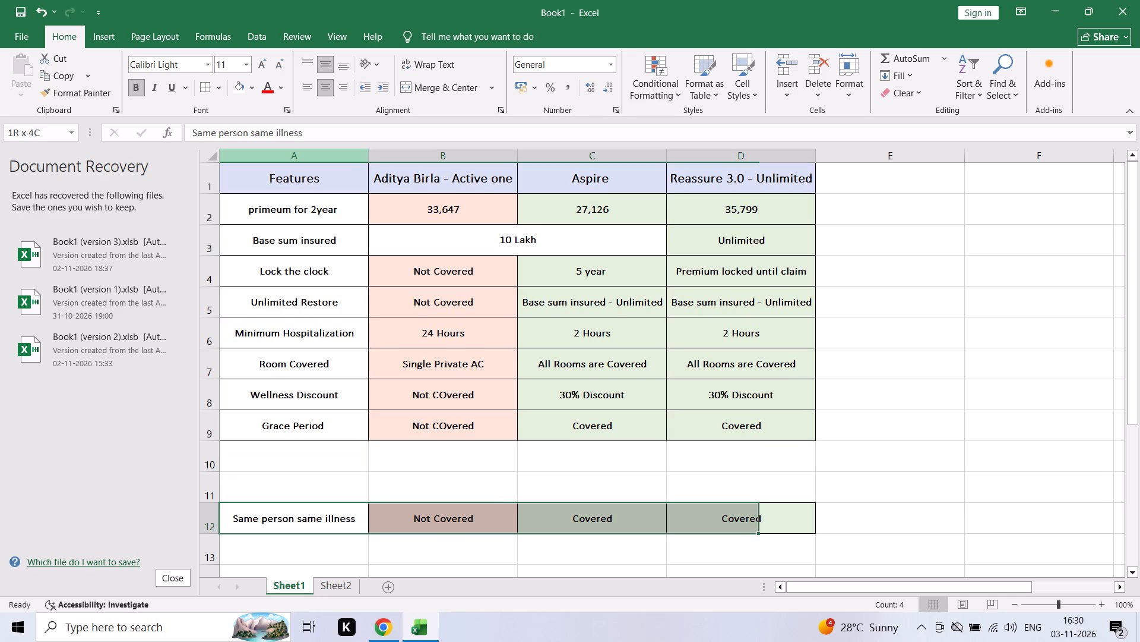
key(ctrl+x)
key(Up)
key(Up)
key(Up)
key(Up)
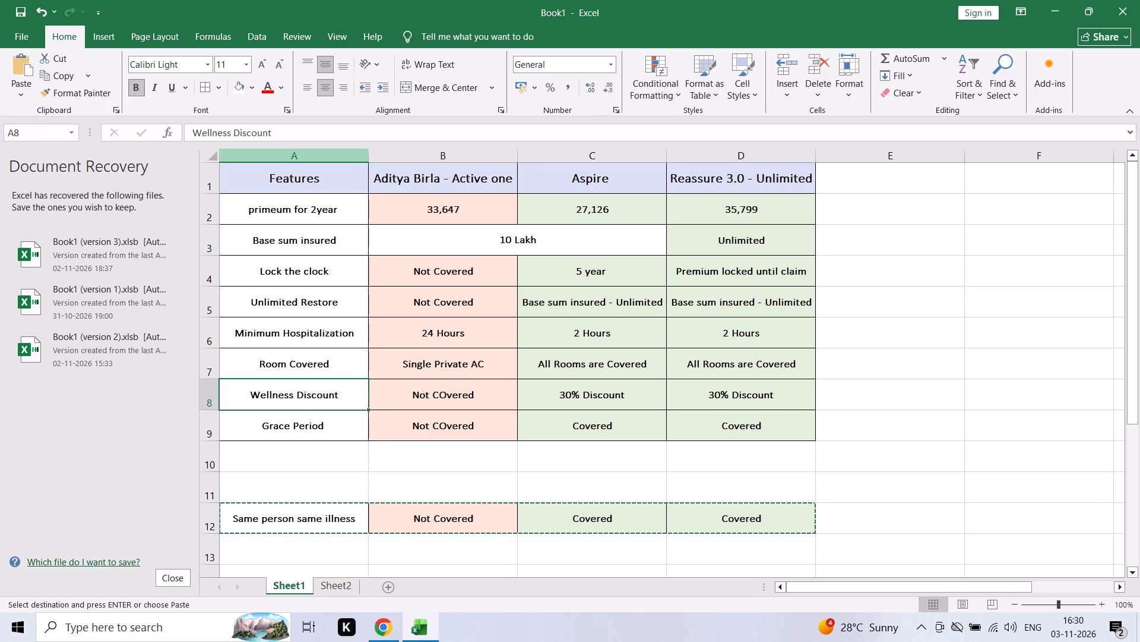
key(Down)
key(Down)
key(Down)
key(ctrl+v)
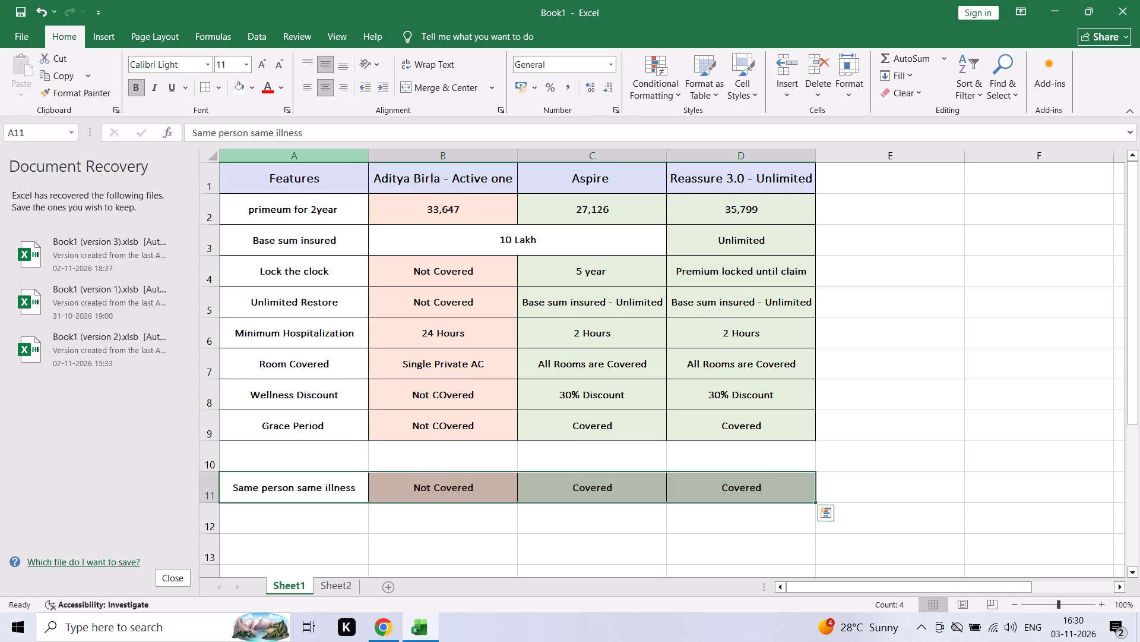
Insert a blank row above Wellness Discount, at row 8.
key(Up)
key(Up)
key(Up)
key(shift+space)
key(ctrl+shift+equal)
Move the Same person same illness cells into the blank row 8, between Room Covered and Wellness Discount.
key(Down)
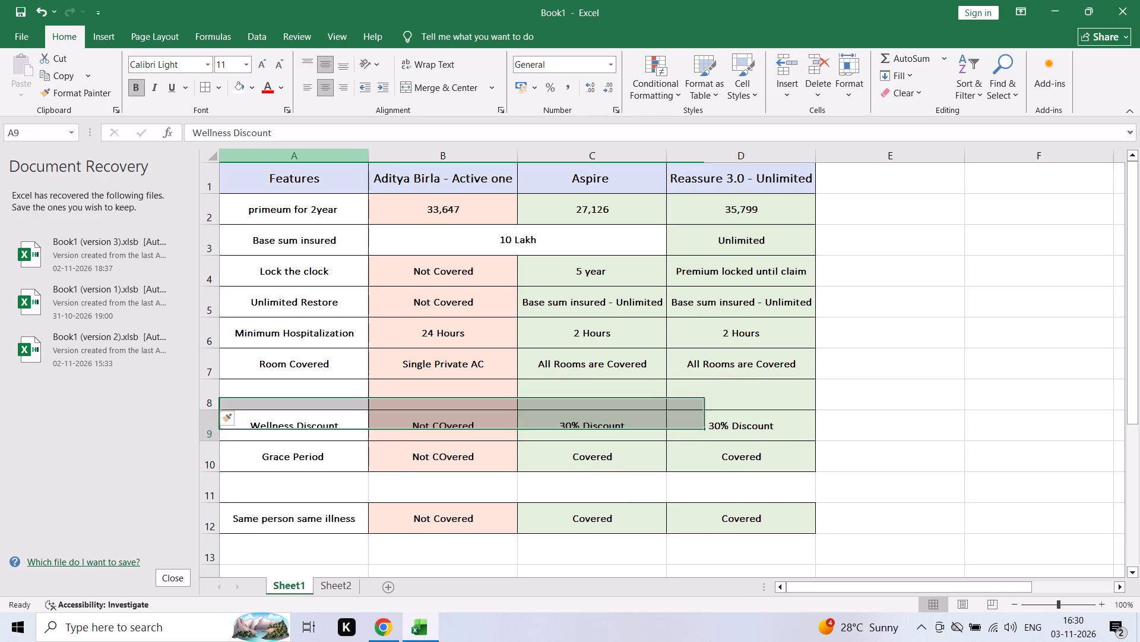
key(ctrl+Down)
key(ctrl+Down)
key(ctrl+shift+Right)
key(ctrl+x)
key(ctrl+Up)
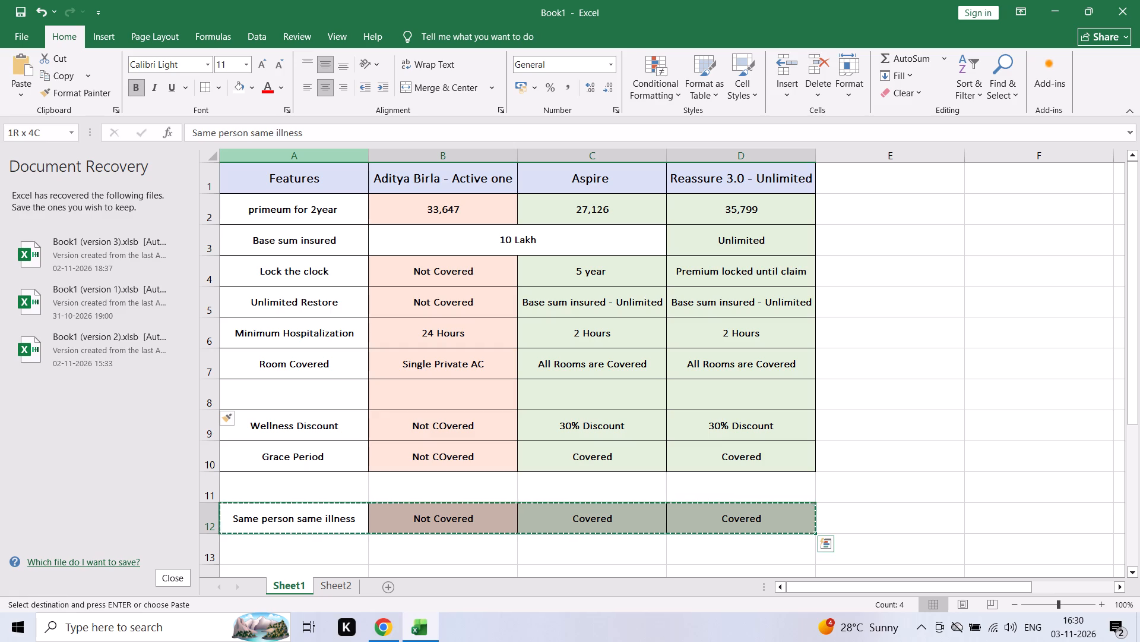
key(ctrl+Up)
key(Up)
key(ctrl+v)
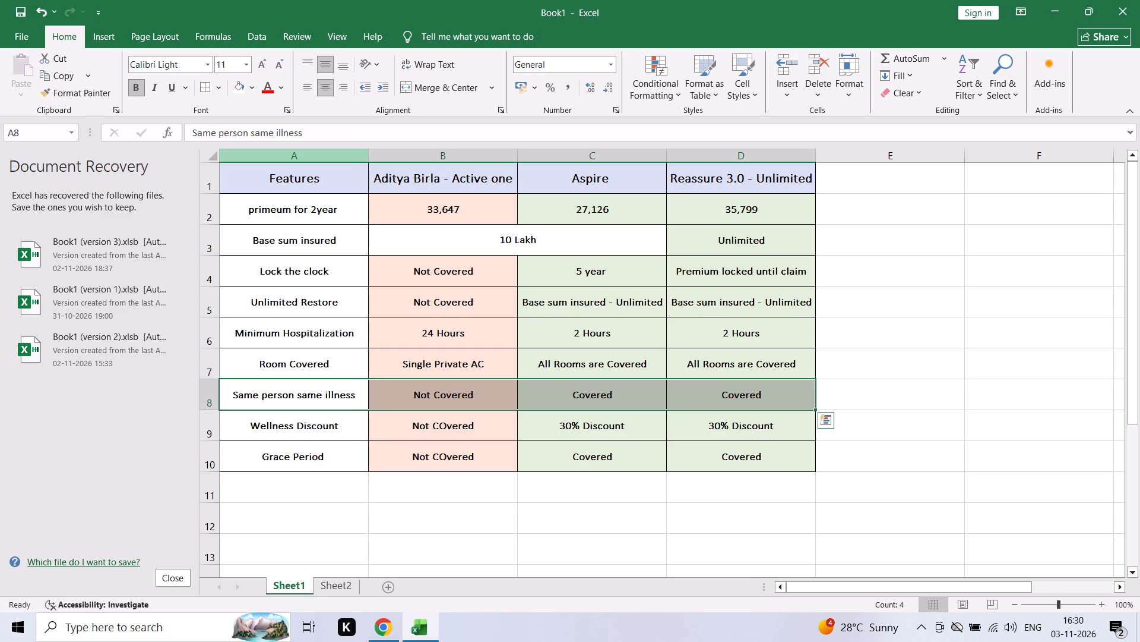
Insert a blank row above Same person same illness, directly below Room Covered.
key(ctrl+Up)
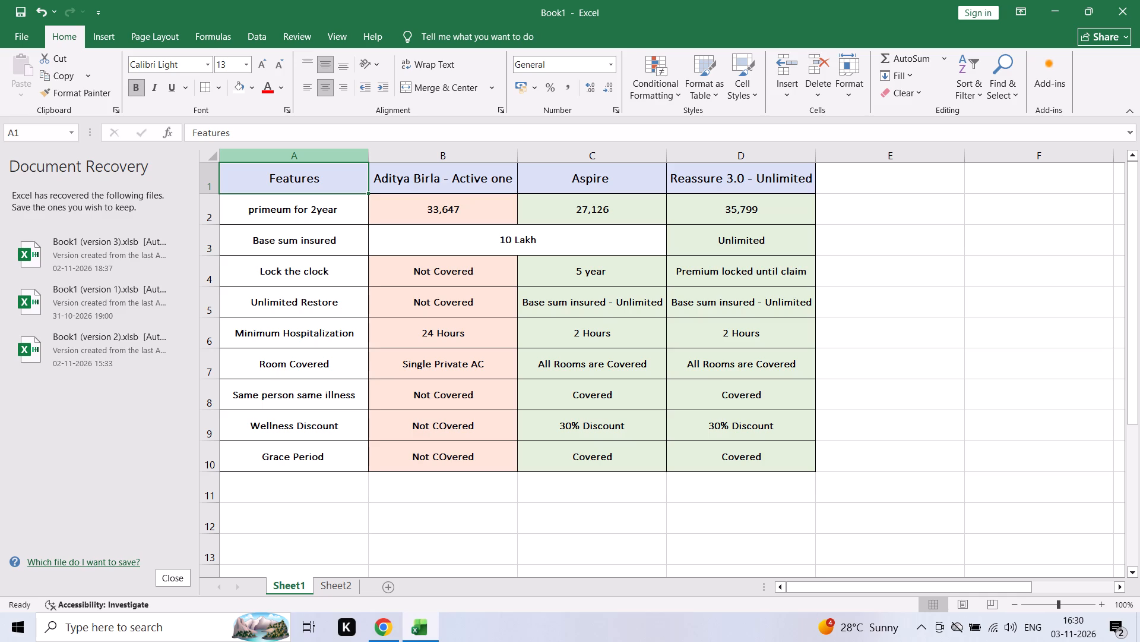
key(Down)
key(Down)
key(Down)
key(Down)
key(Down)
key(Down)
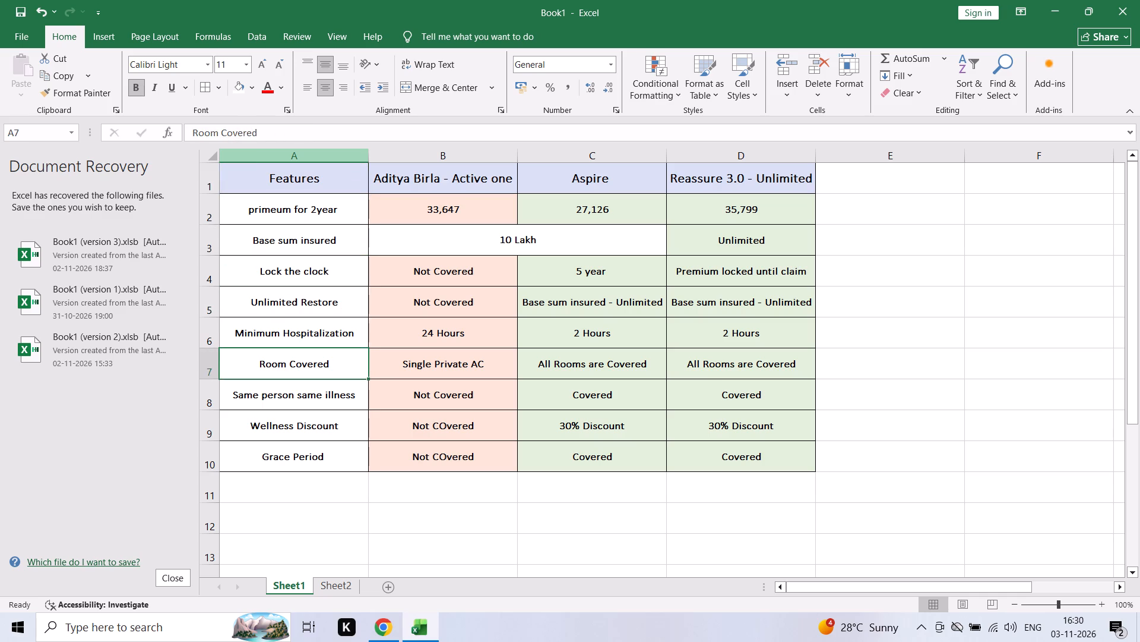
key(Down)
key(shift+space)
key(ctrl+shift+equal)
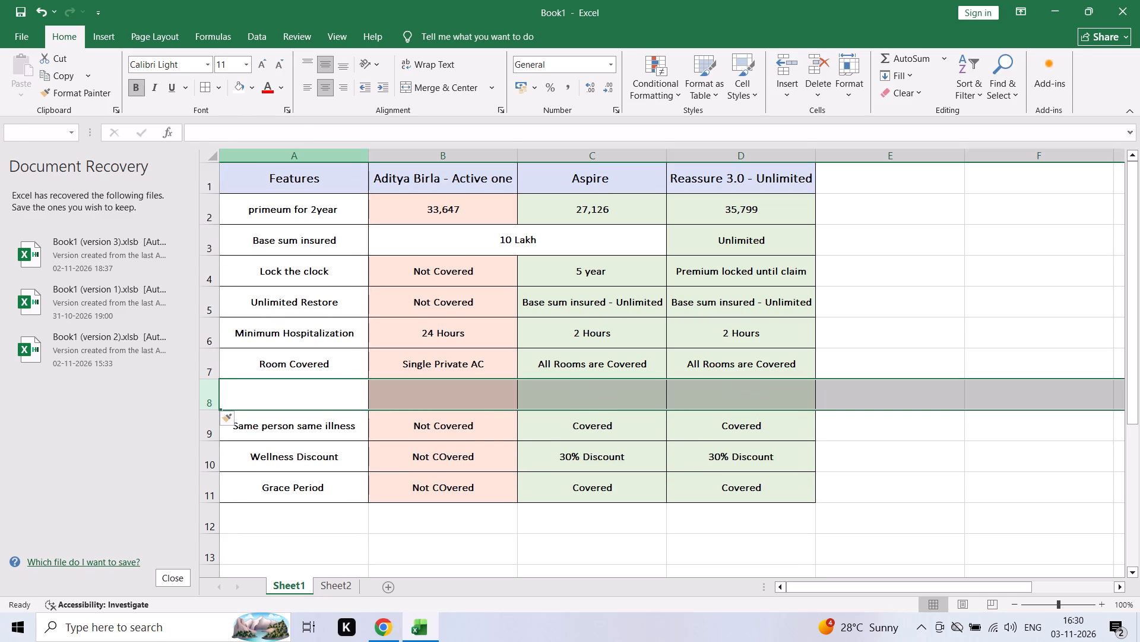
Enter "Annual Health check-up" as the feature name in the blank row 8.
key(Left)
text(Annual)
key(space)
text(Health check-up)
key(Return)
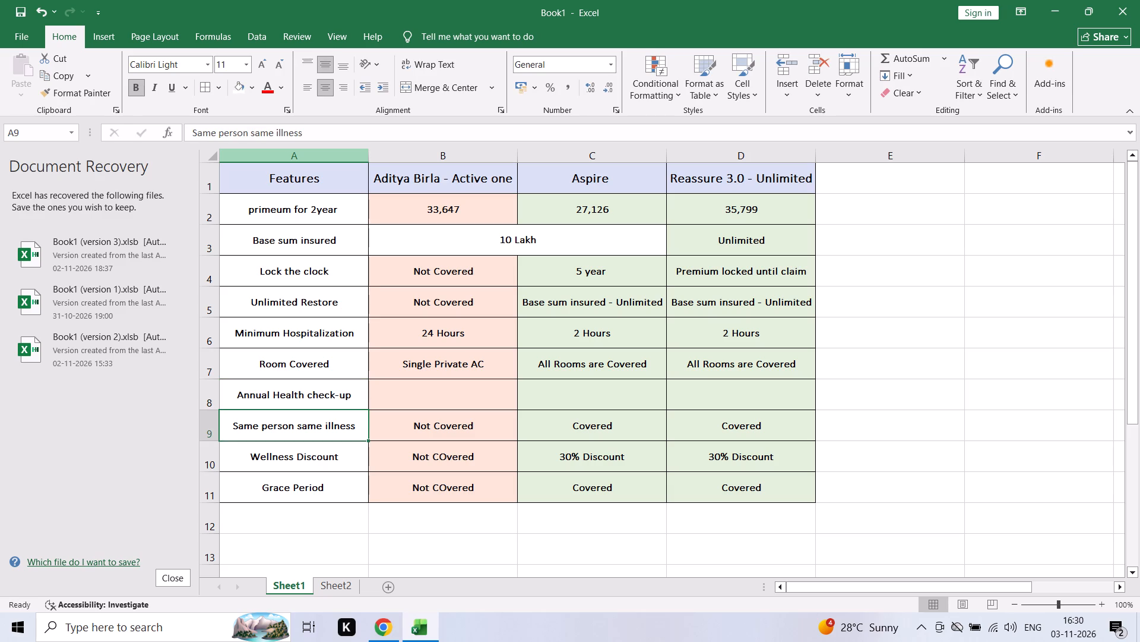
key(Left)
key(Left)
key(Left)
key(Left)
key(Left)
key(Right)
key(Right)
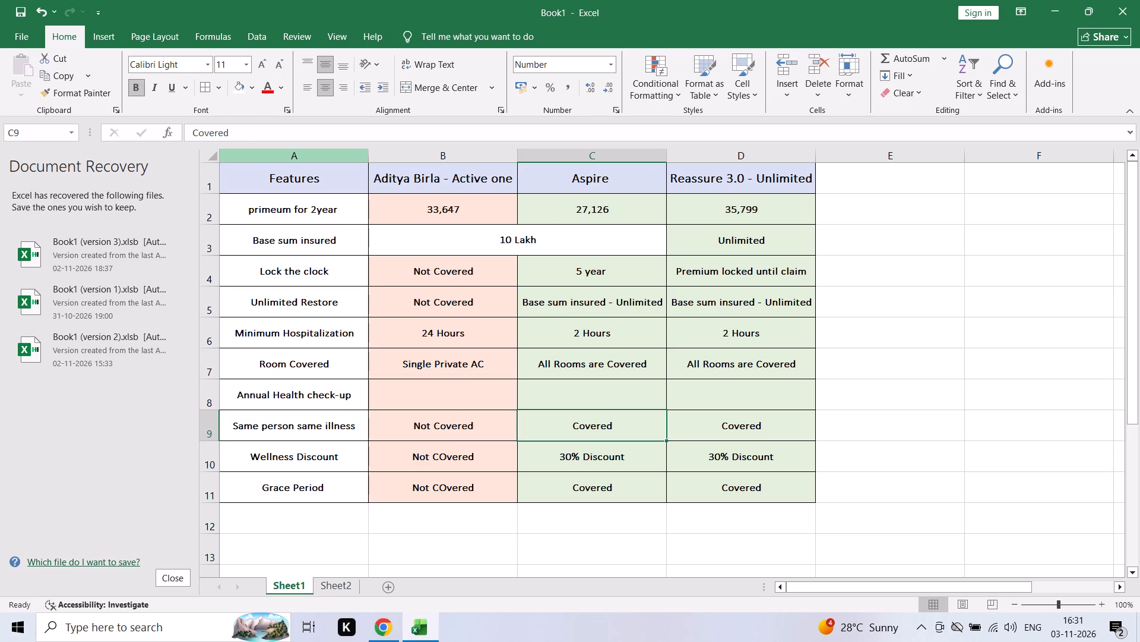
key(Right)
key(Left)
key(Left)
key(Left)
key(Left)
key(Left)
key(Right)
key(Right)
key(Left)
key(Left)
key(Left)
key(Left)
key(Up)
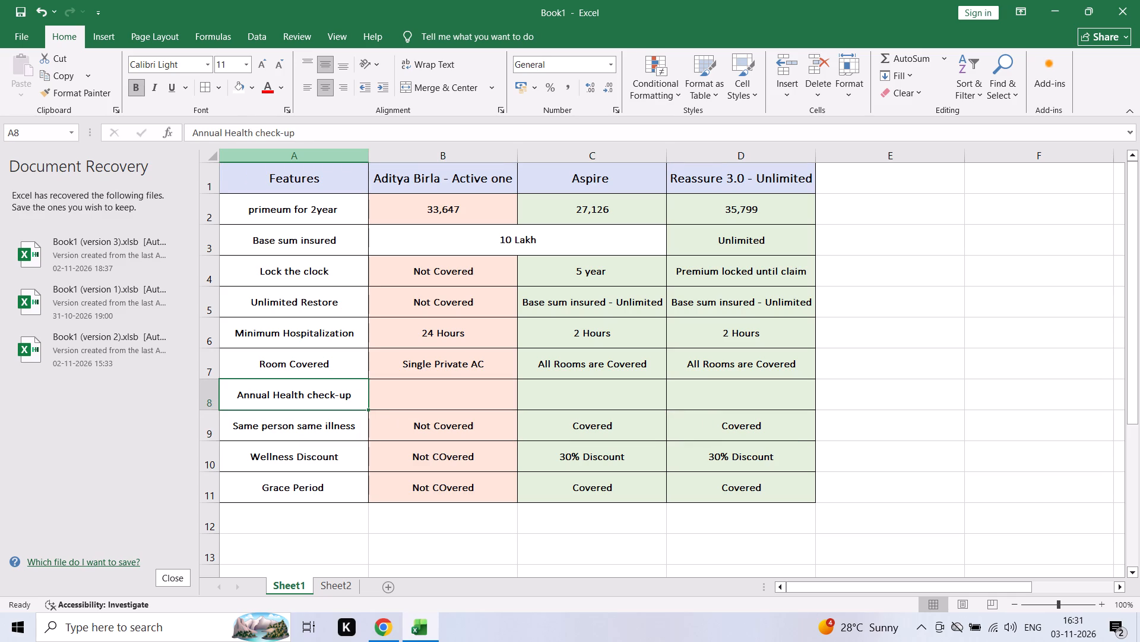
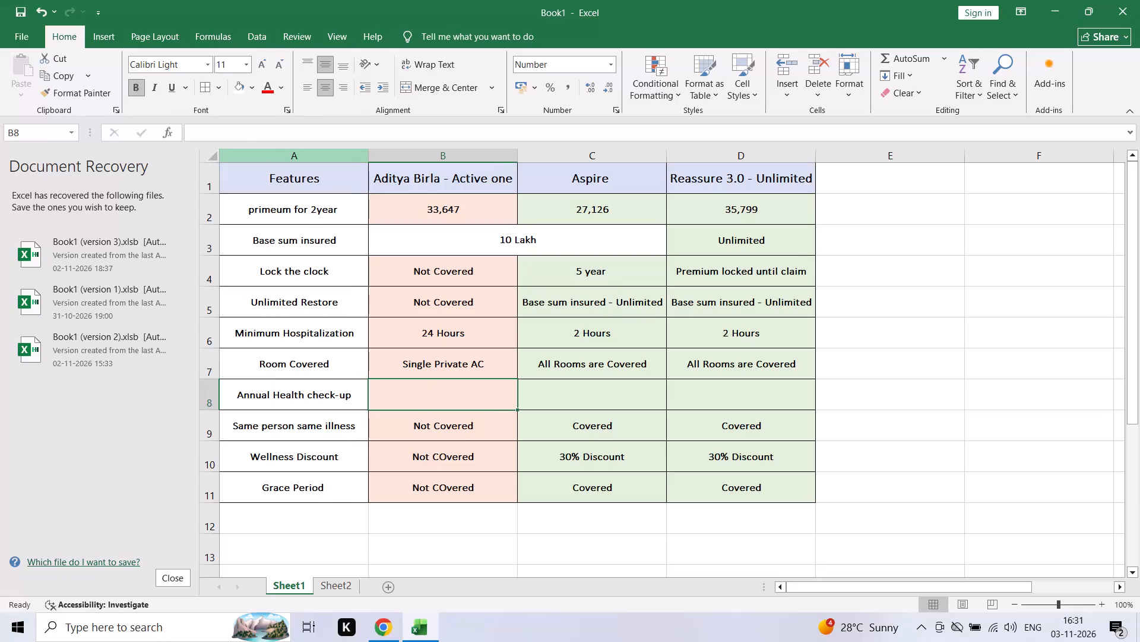
Fill the Annual Health check-up row with Not Covered for Aditya Birla and Covered for Aspire and Reassure 3.0, copied from the row below.
key(Down)
key(ctrl+c)
key(Up)
key(ctrl+v)
key(Right)
key(Down)
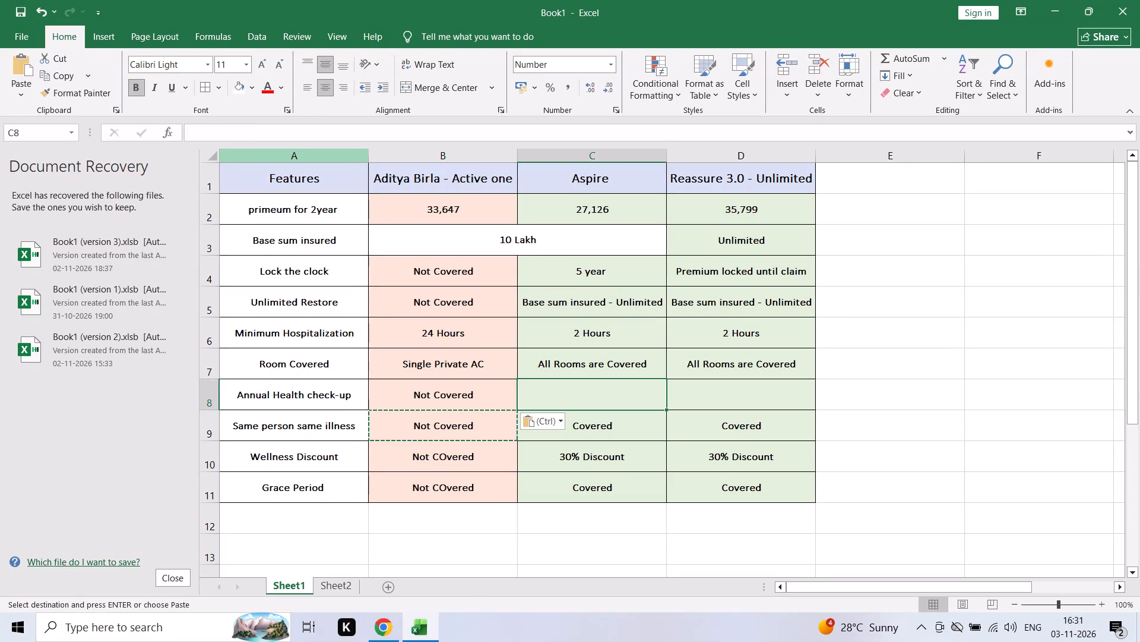
key(shift+Right)
key(ctrl+c)
key(Up)
key(ctrl+v)
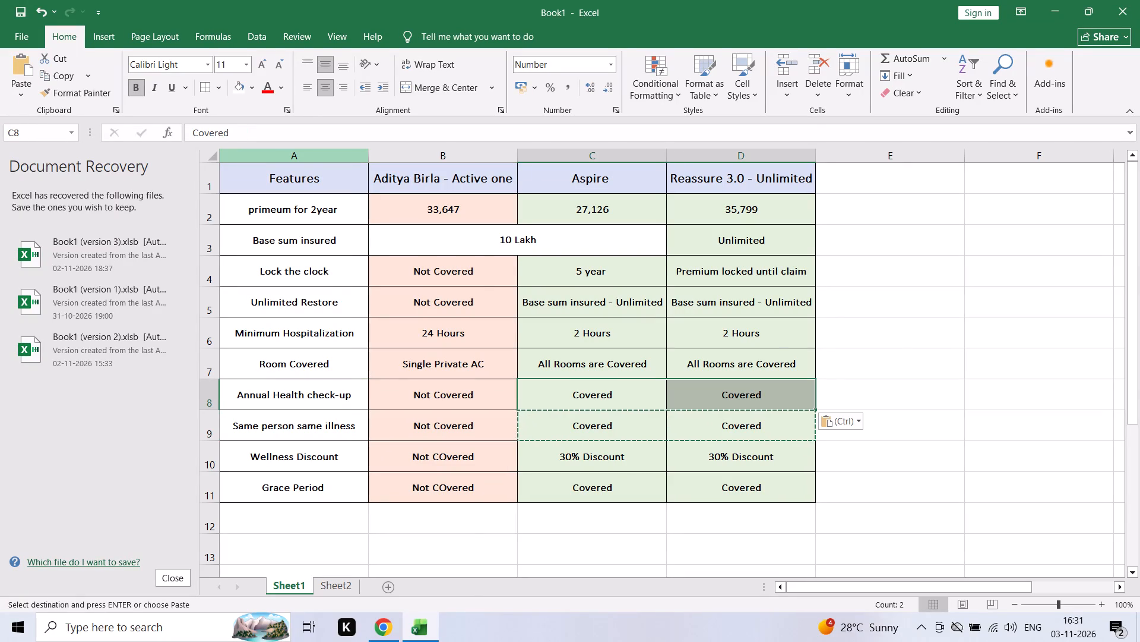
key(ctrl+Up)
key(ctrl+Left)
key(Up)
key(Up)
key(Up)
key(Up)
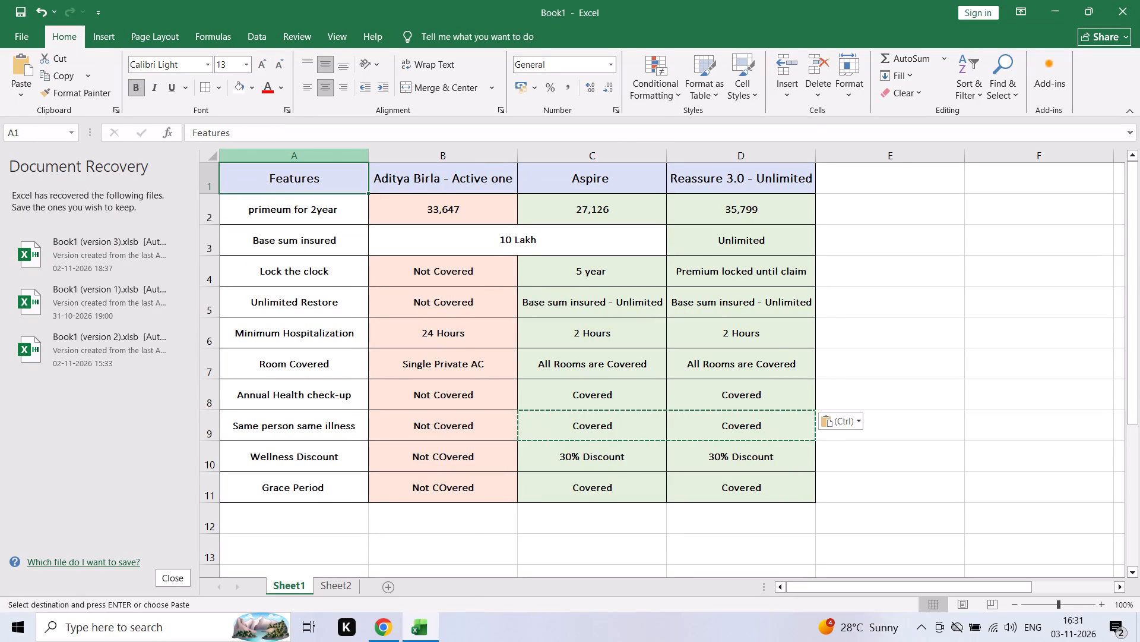
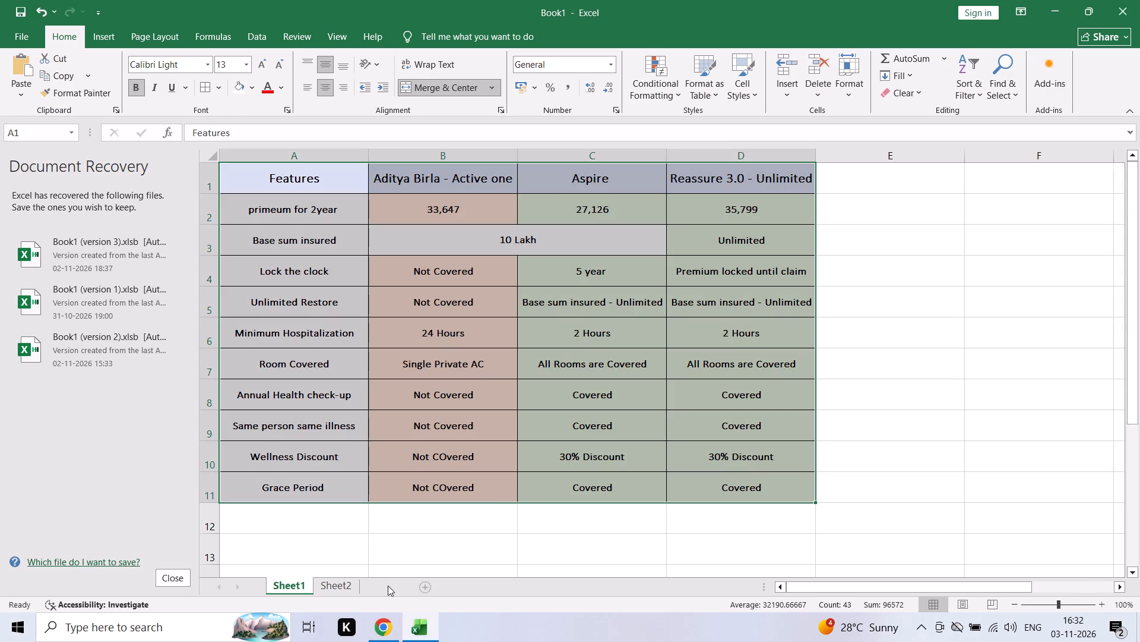
Paste the copied HDFC and Ultimate Care comparison table at A1 of Sheet3 and autofit its column widths.
key(ctrl+v)
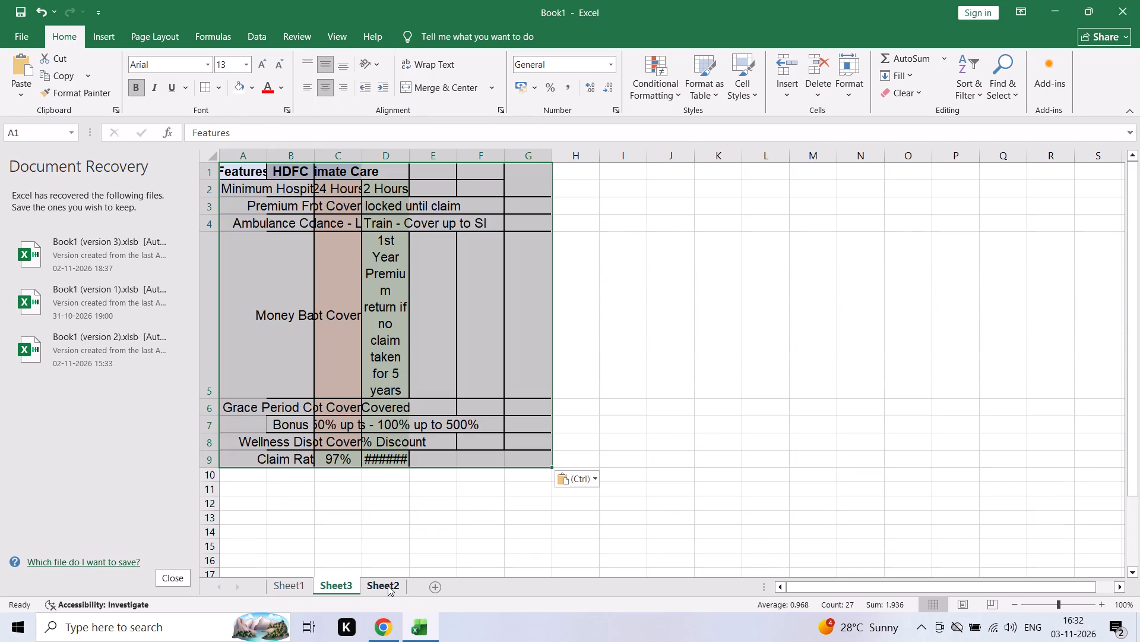
key(alt+h)
text(oi)
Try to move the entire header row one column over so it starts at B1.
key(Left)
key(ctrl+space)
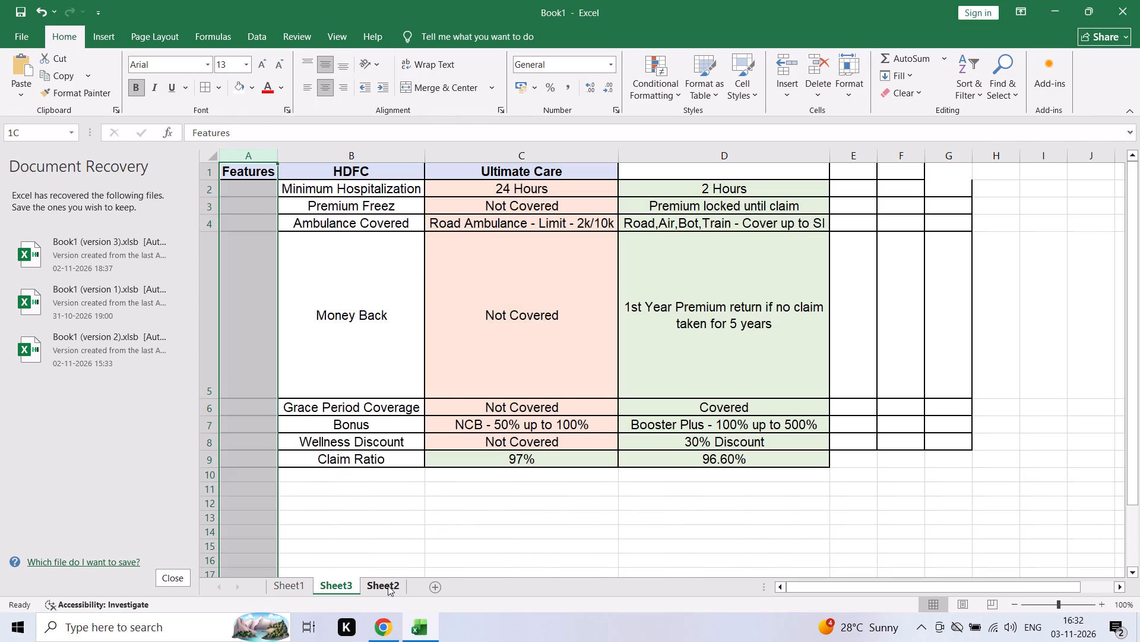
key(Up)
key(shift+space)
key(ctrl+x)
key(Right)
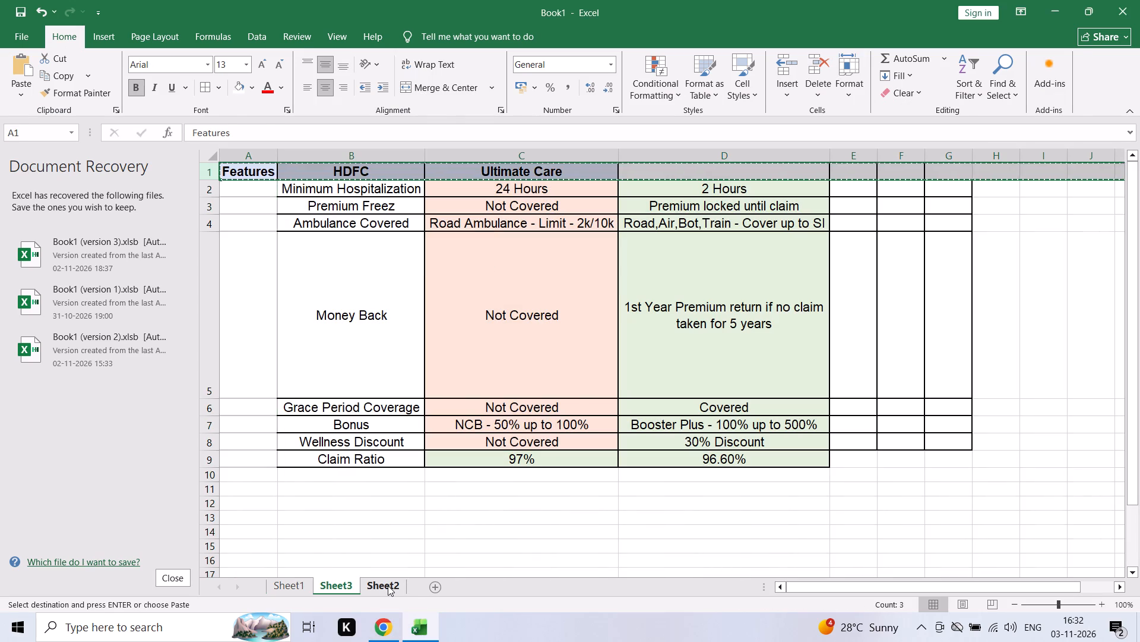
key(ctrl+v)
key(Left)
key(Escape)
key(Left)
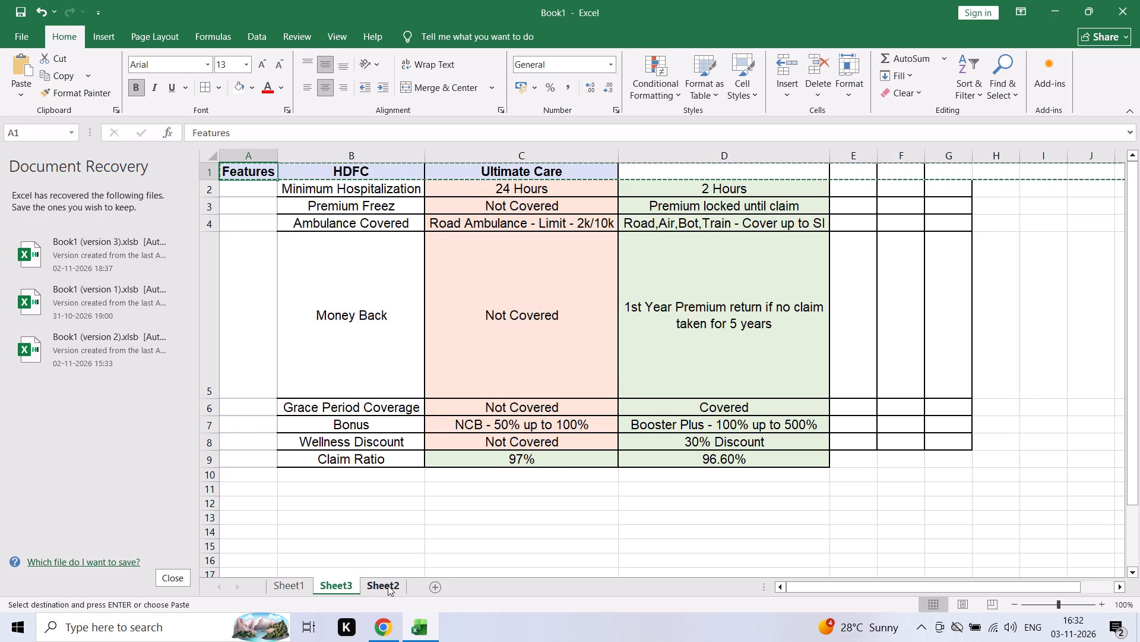
Move the header cells Features, HDFC and Ultimate Care from A1:C1 to B1:D1, above their matching columns.
key(shift+Right)
key(shift+Right)
key(ctrl+x)
key(Left)
key(Right)
key(ctrl+v)
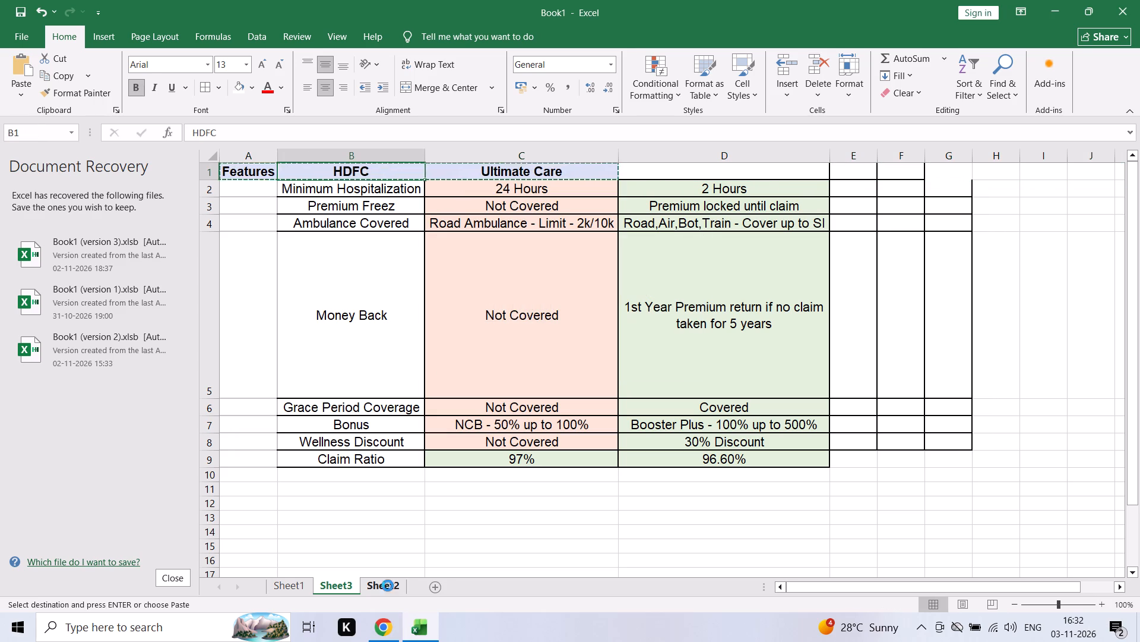
Delete the empty column A so the comparison table starts in the first column.
key(Left)
key(Left)
key(ctrl+space)
key(ctrl+minus)
key(Up)
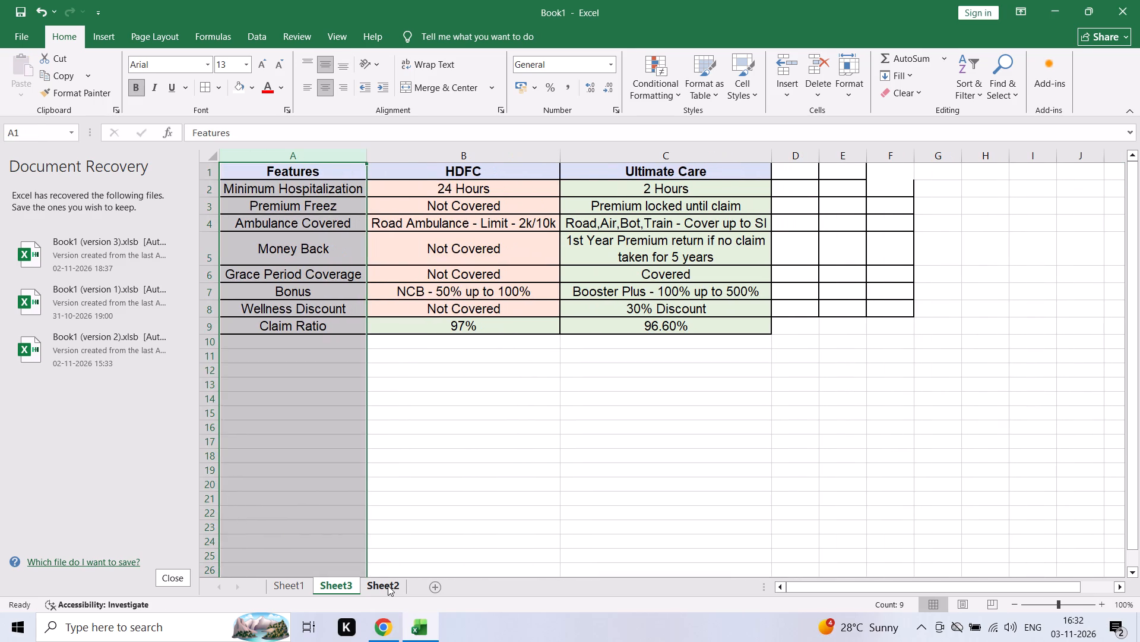
key(Right)
key(Left)
Change the font of the whole Sheet3 to Calibri Light.
key(ctrl+a)
key(ctrl+a)
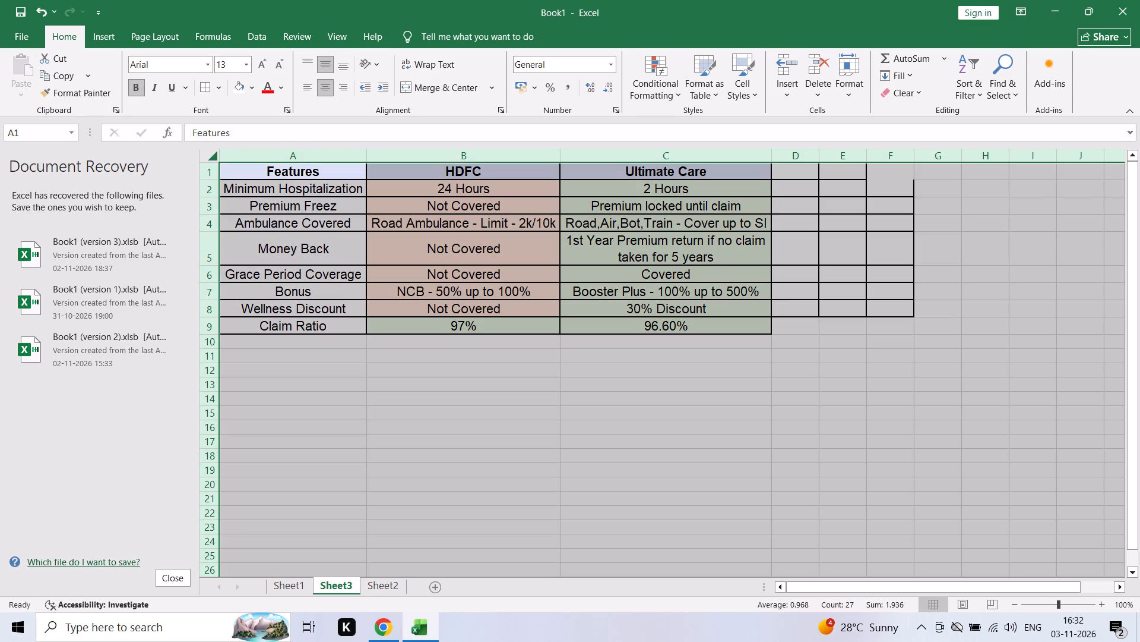
click(207, 65)
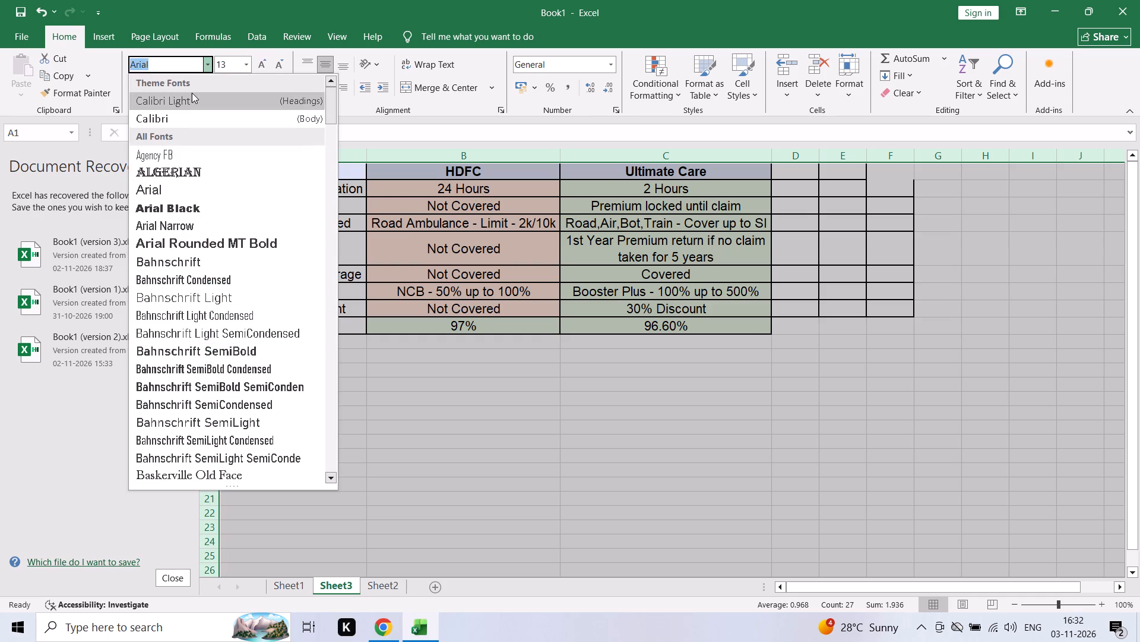
click(190, 99)
key(ctrl+Up)
key(ctrl+Left)
key(Down)
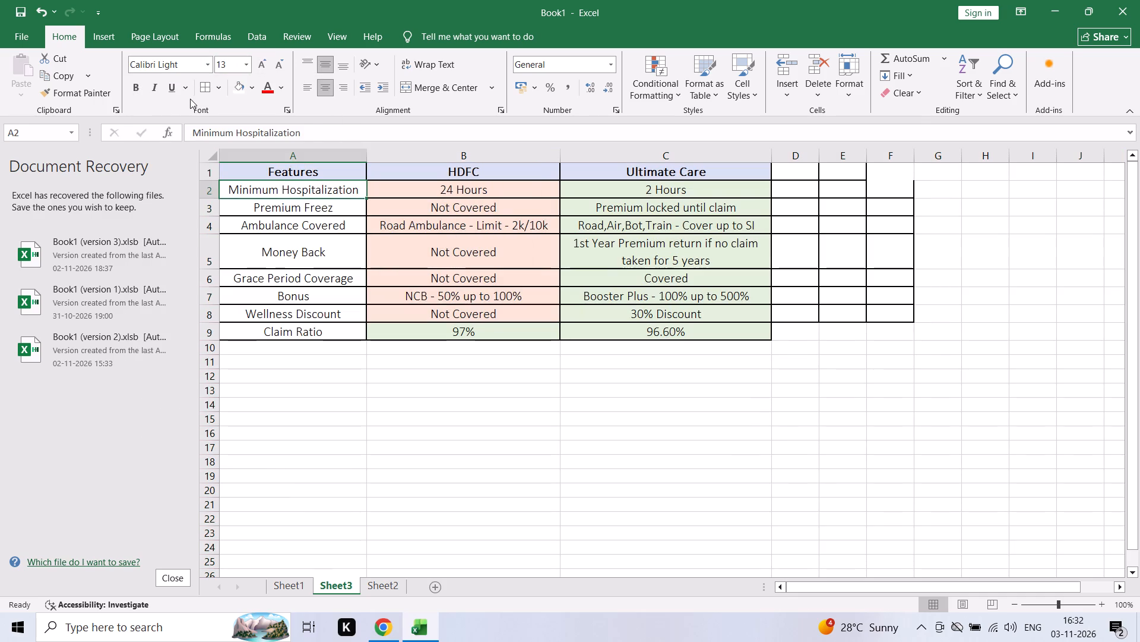
Apply all borders to every cell of the comparison table, A1:C9.
key(ctrl+a)
key(alt+h)
text(ba)
key(Return)
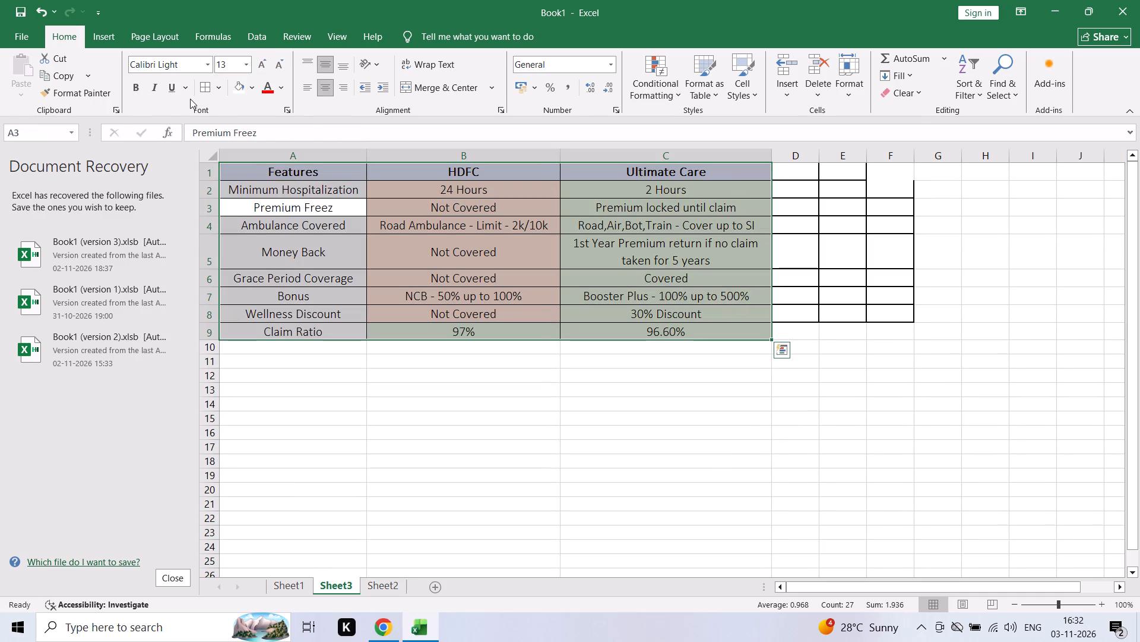
Delete the empty bordered columns D to F beside the comparison table.
key(ctrl+Up)
key(ctrl+Right)
key(Right)
key(Right)
key(Left)
key(ctrl+space)
key(shift+Right)
key(shift+Right)
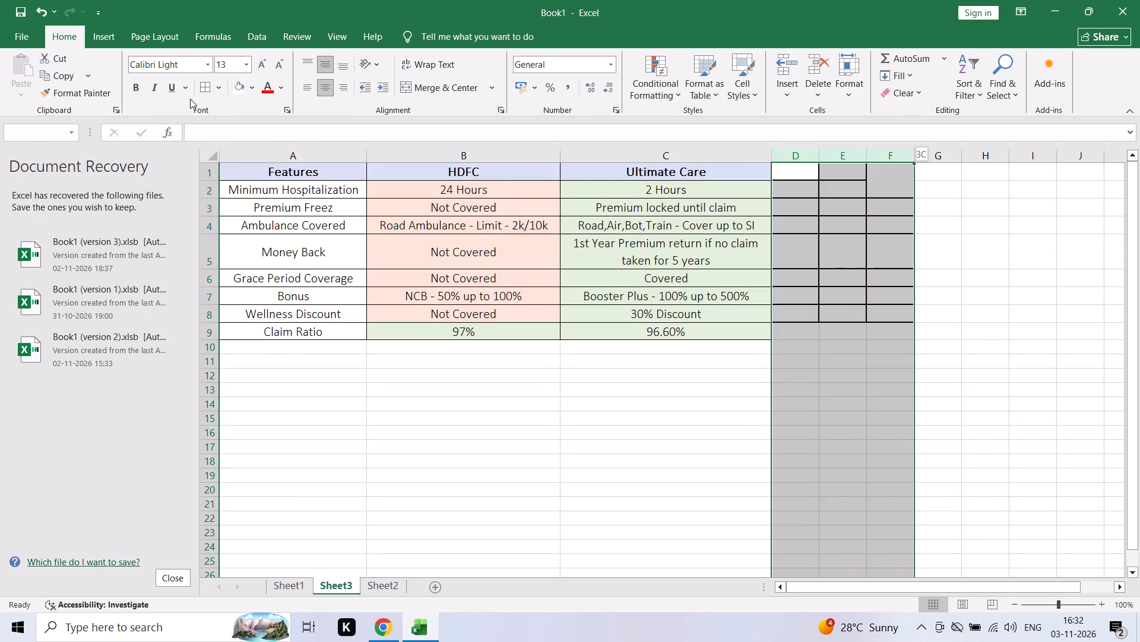
key(ctrl+minus)
key(ctrl+Left)
key(ctrl+Left)
key(ctrl+Left)
key(Left)
key(Right)
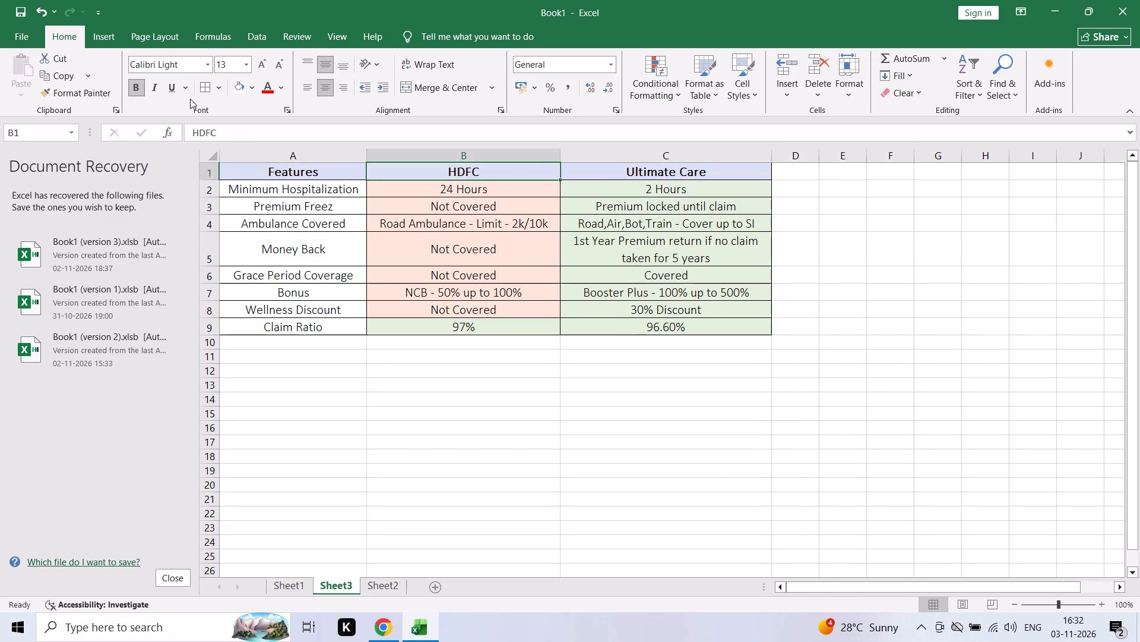
Replace the HDFC header in B1 with Aditya Birla.
text(Adiytu)
key(BackSpace)
key(BackSpace)
key(BackSpace)
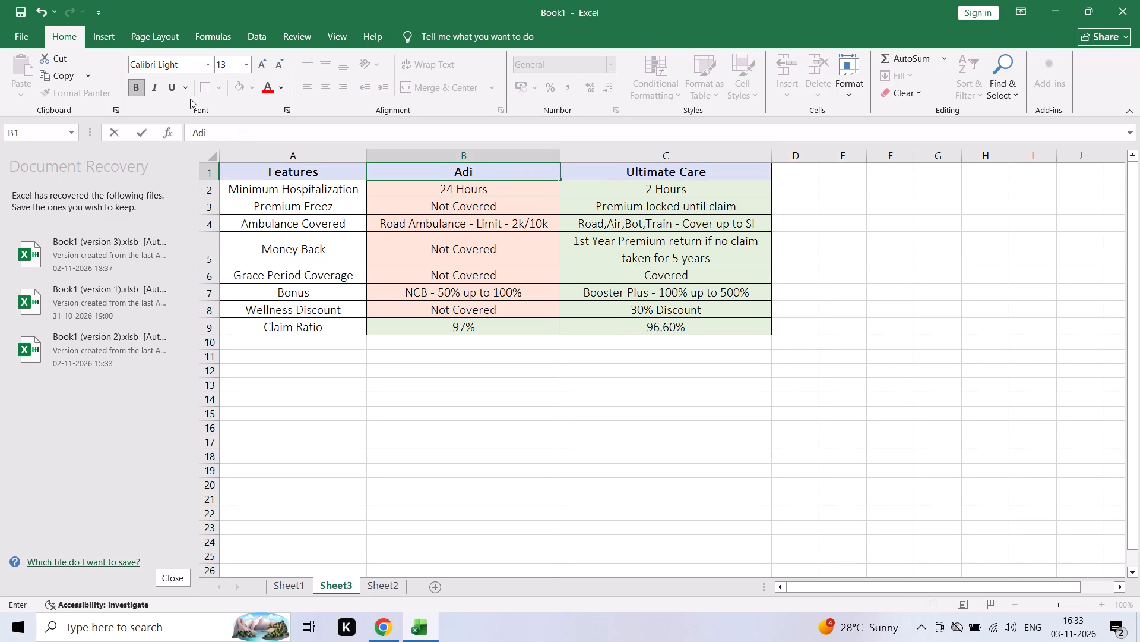
text(ty)
key(space)
key(BackSpace)
text(a Bri)
key(BackSpace)
key(BackSpace)
text(irla)
key(Return)
key(Left)
key(Right)
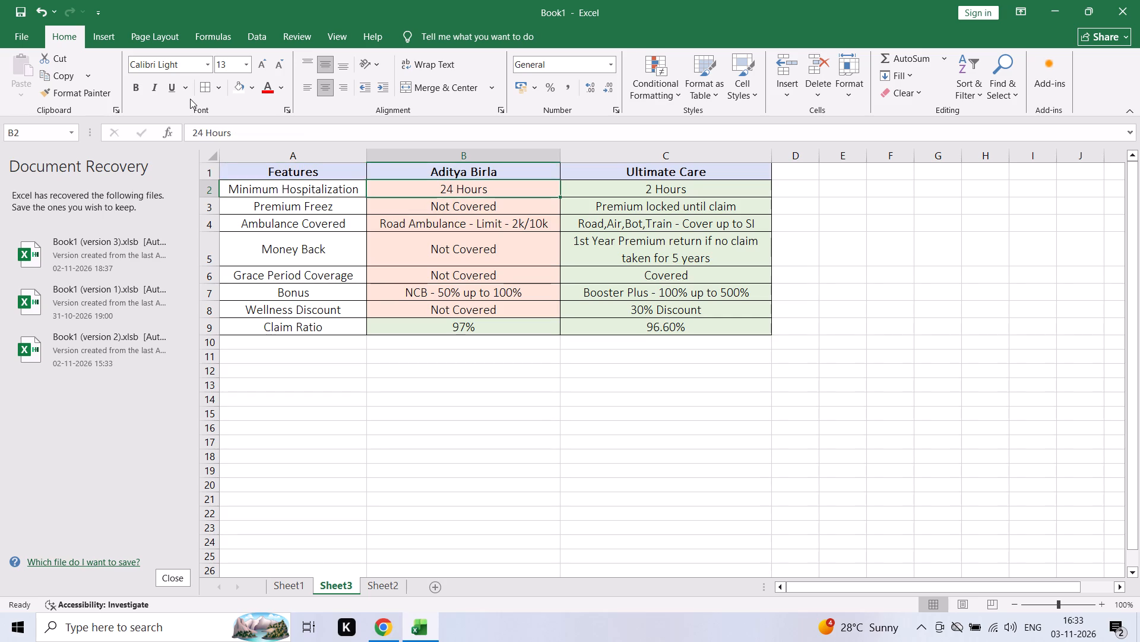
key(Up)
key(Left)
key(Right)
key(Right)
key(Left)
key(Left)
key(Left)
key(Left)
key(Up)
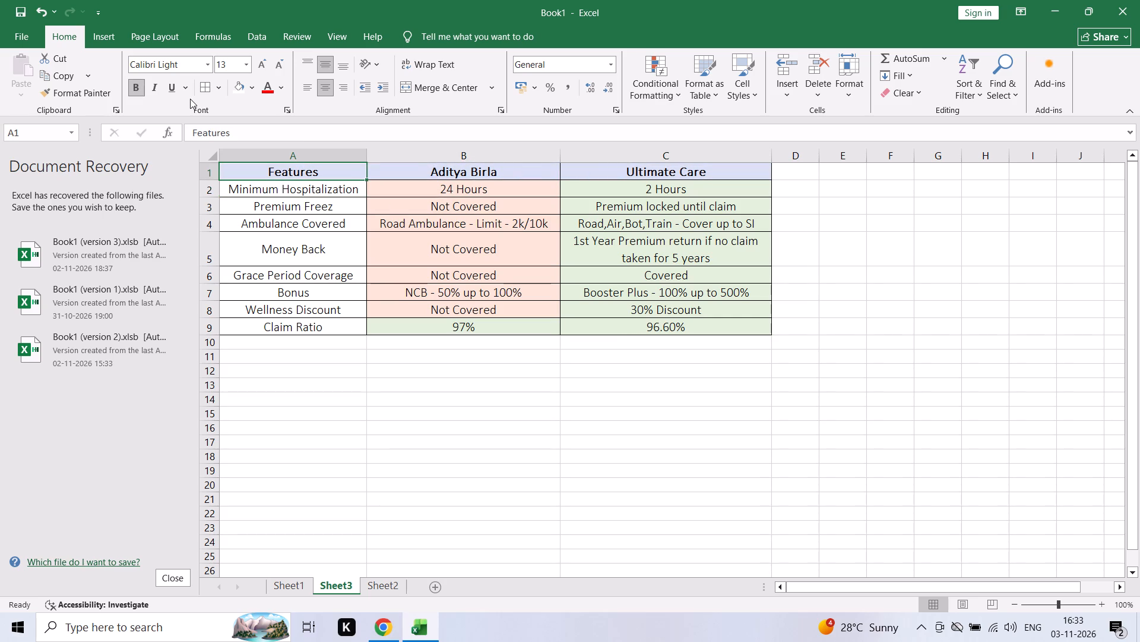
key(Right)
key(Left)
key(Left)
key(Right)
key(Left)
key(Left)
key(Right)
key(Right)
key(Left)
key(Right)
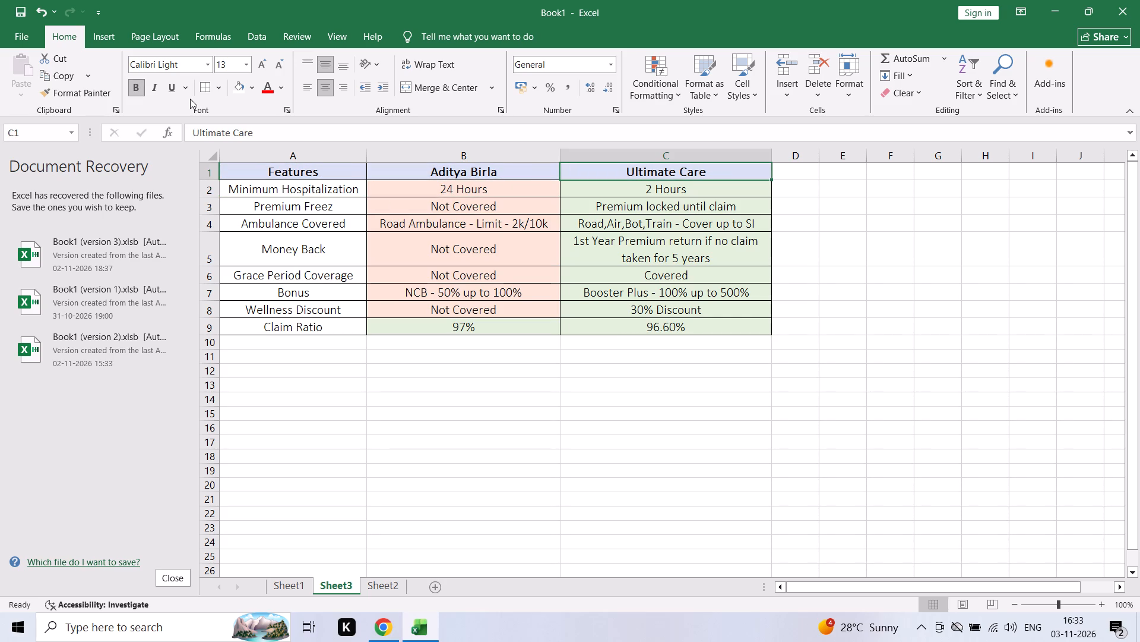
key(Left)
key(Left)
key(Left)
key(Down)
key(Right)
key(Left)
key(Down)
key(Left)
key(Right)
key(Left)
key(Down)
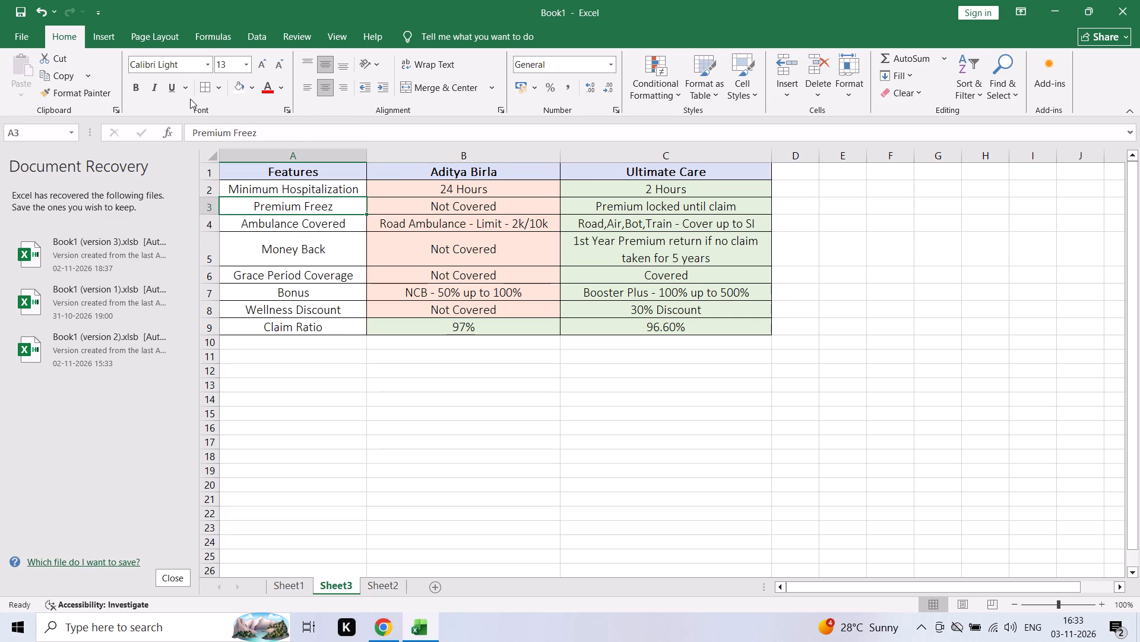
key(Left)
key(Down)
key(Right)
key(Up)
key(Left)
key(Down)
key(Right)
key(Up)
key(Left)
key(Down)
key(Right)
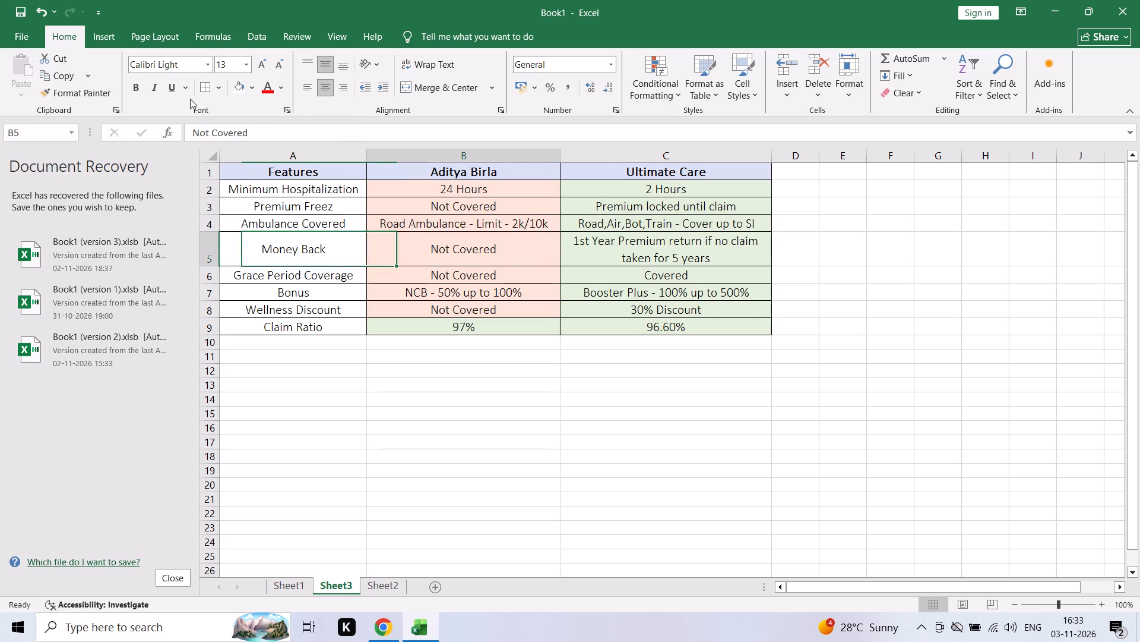
Give all rows of Sheet3 the same taller row height.
key(ctrl+a)
key(ctrl+a)
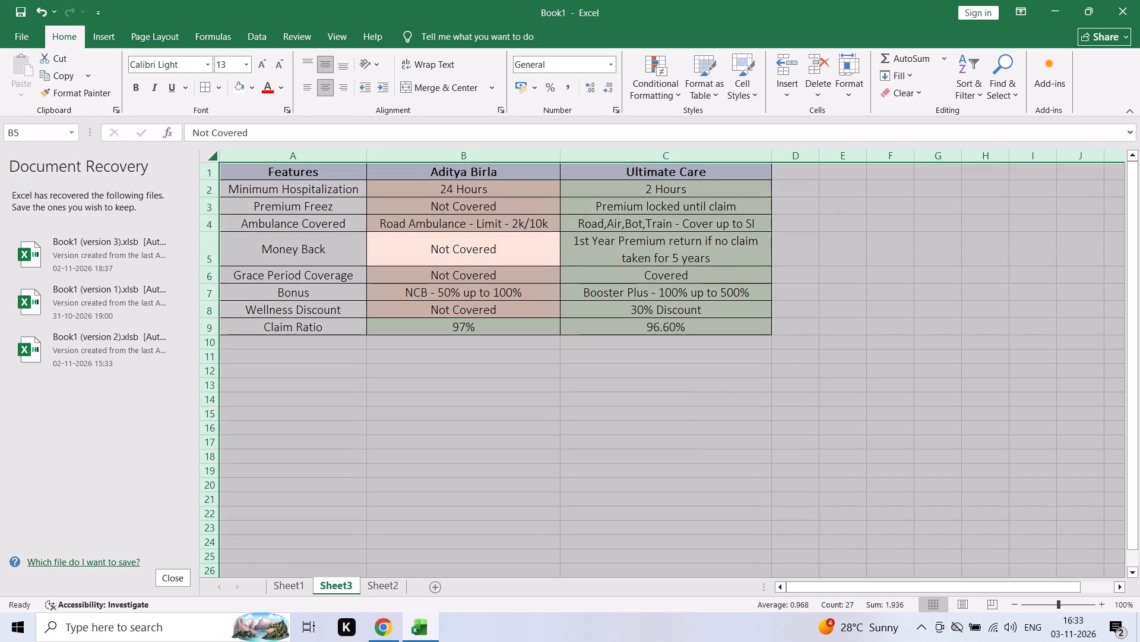
drag(211, 177, 215, 188)
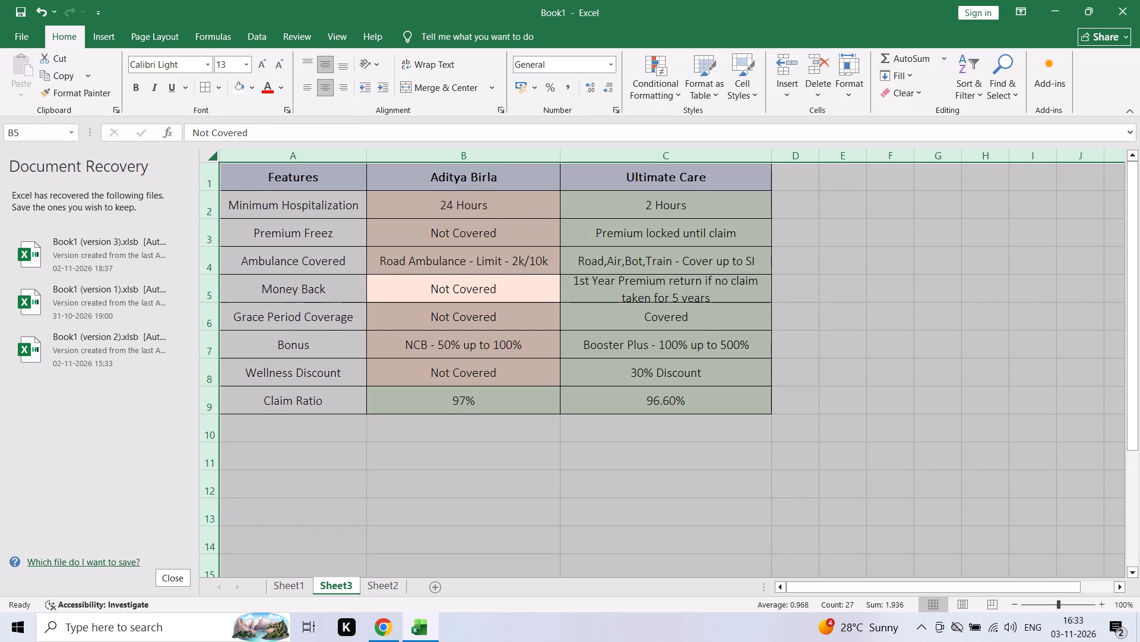
click(215, 188)
click(327, 278)
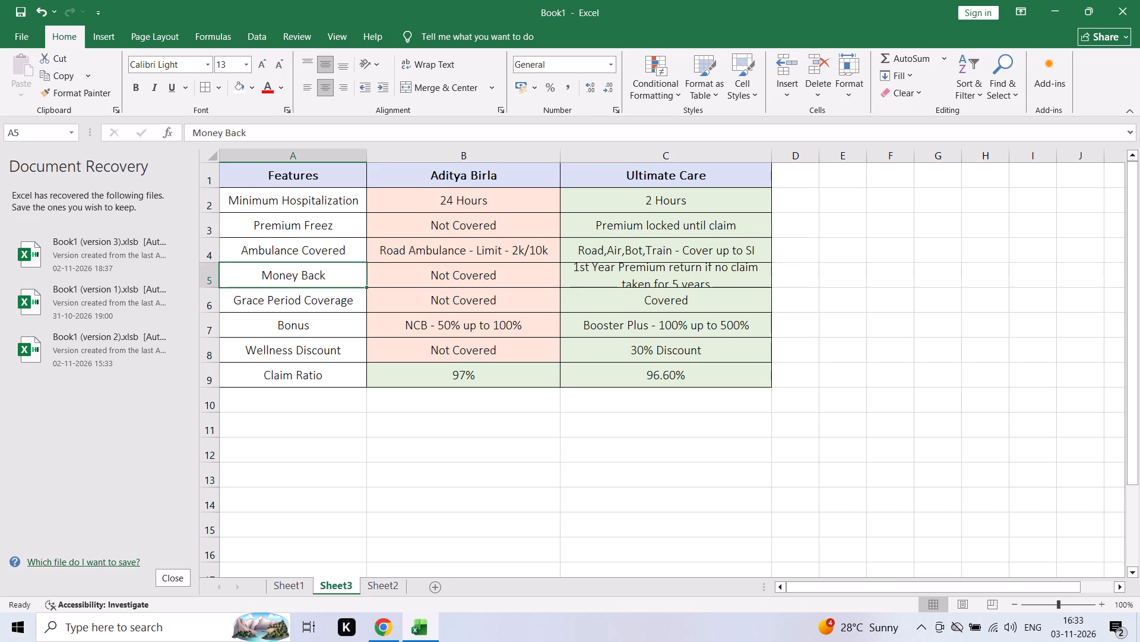
Make the feature names in A2:A9 bold and autofit the width of column A.
key(Left)
key(Down)
key(Down)
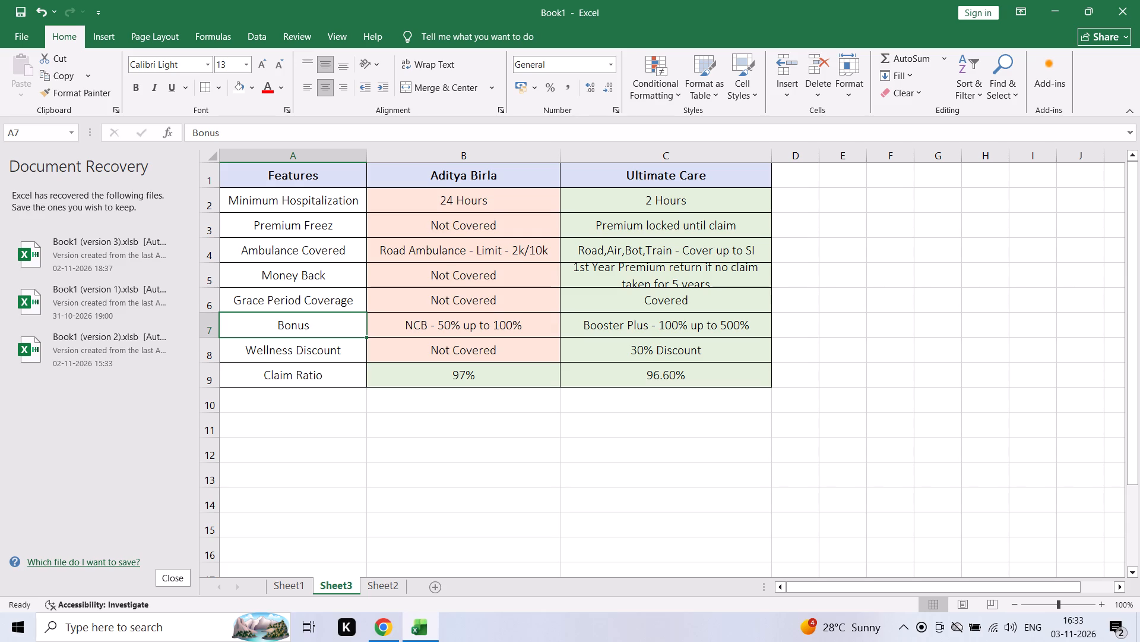
key(ctrl+Up)
key(Down)
key(ctrl+shift+Down)
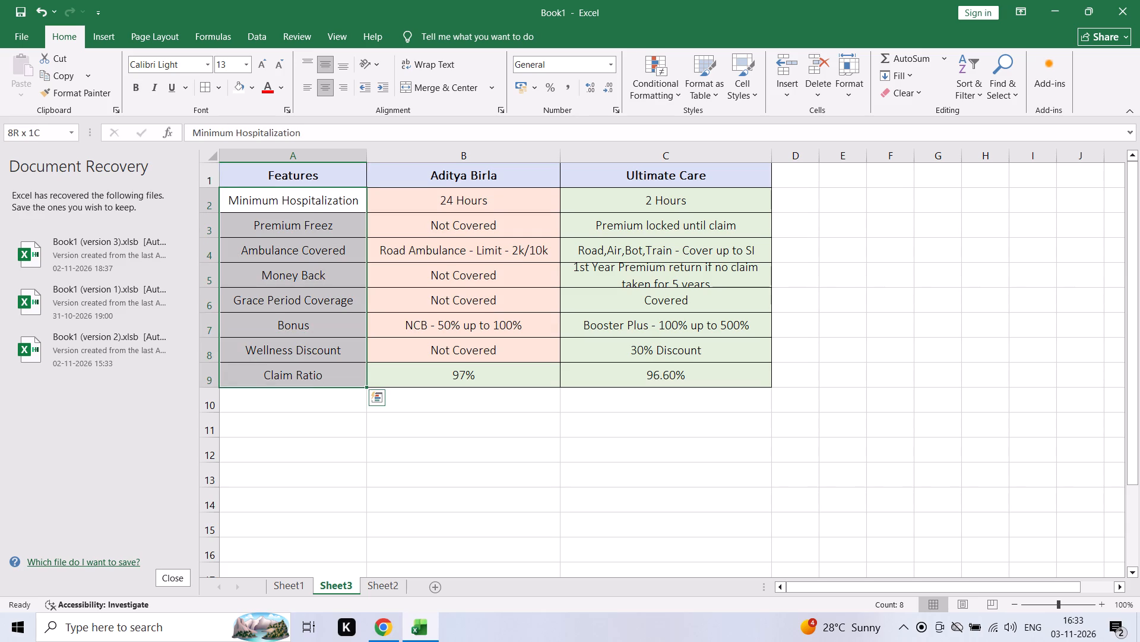
key(ctrl+b)
key(ctrl+Up)
key(Down)
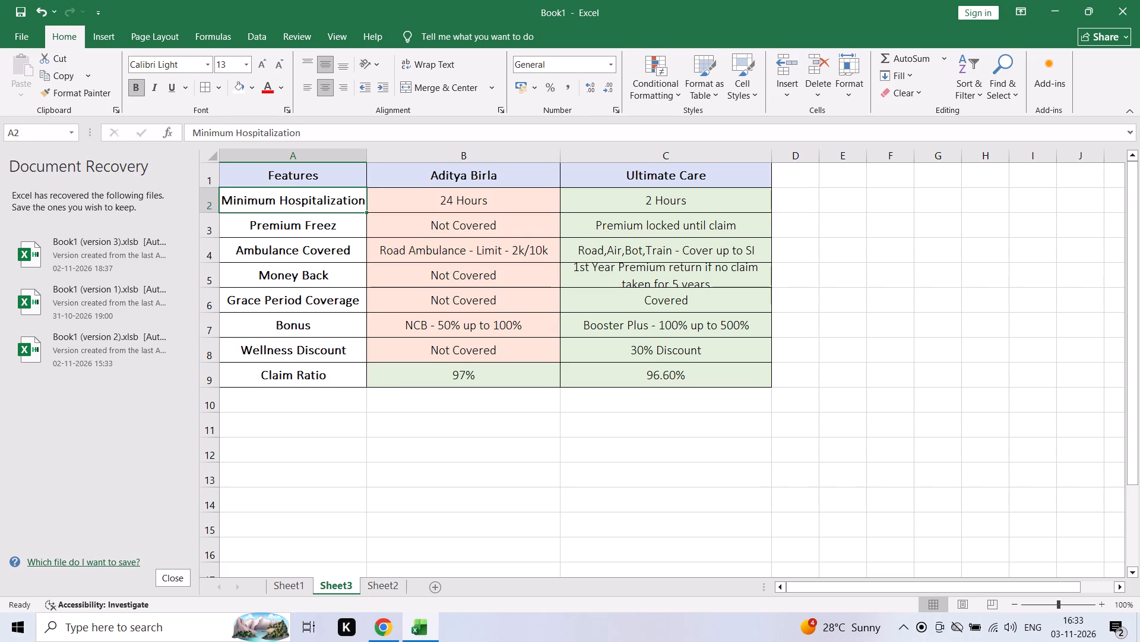
key(alt+h)
text(oi)
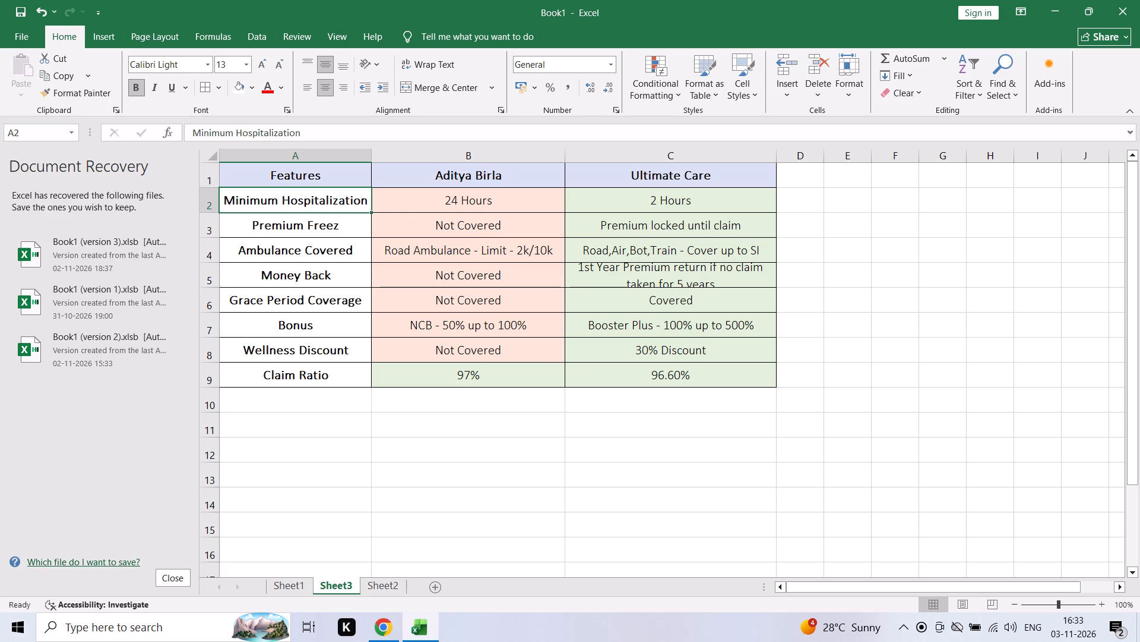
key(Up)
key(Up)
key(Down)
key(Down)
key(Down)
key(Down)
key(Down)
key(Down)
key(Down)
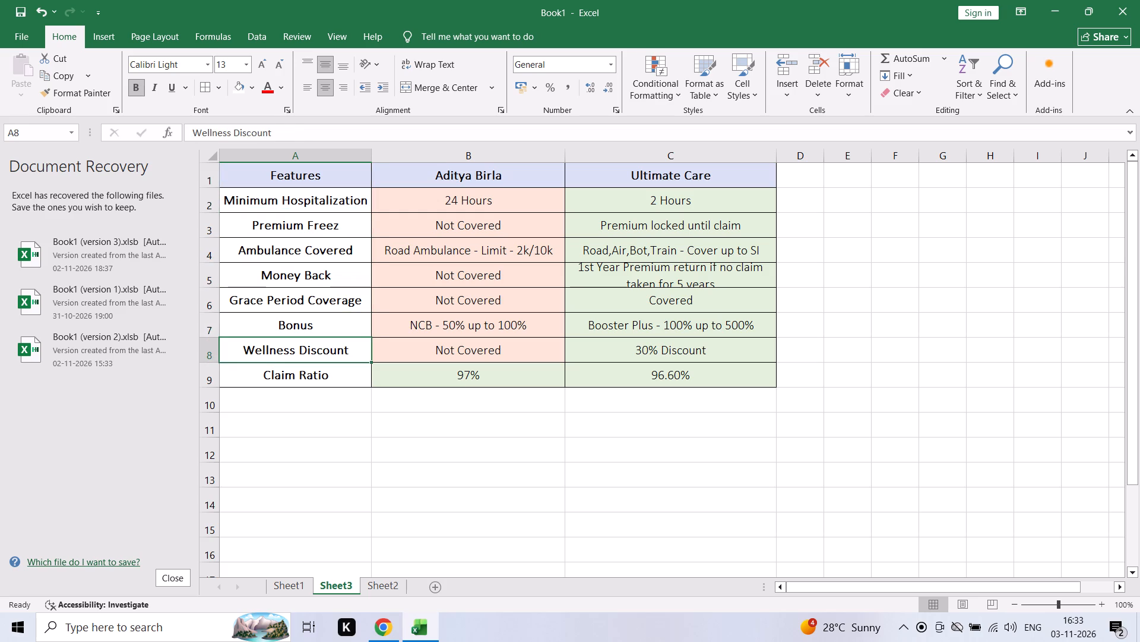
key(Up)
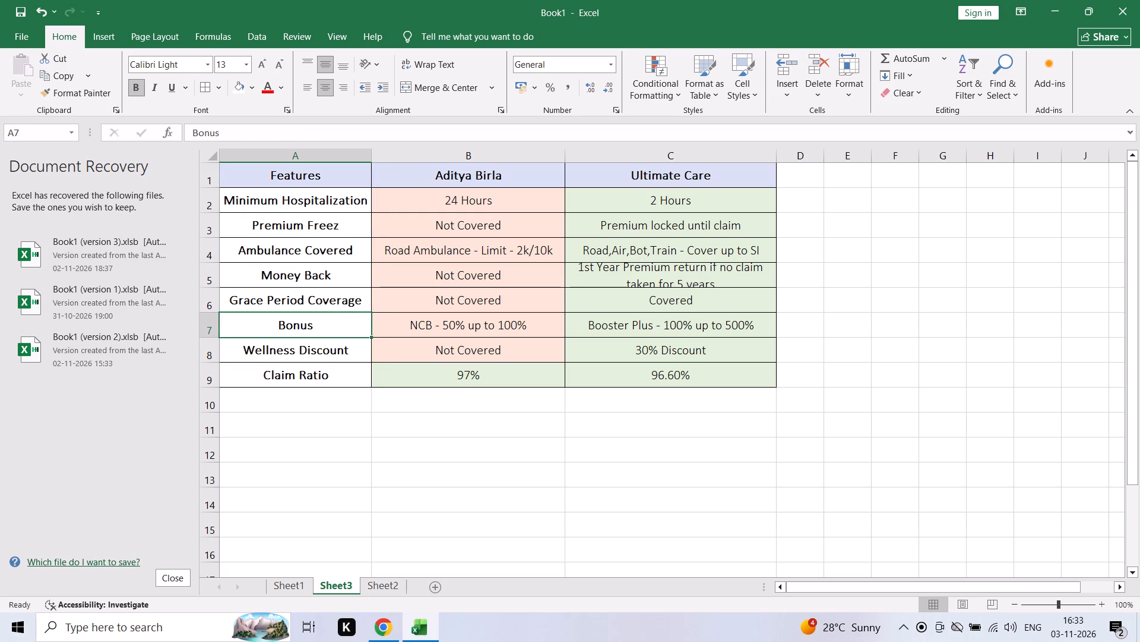
Switch to Chrome, maximise the window showing the Active One policy PDF, and open a new tab.
key(alt+Tab)
drag(730, 14, 714, 11)
click(714, 11)
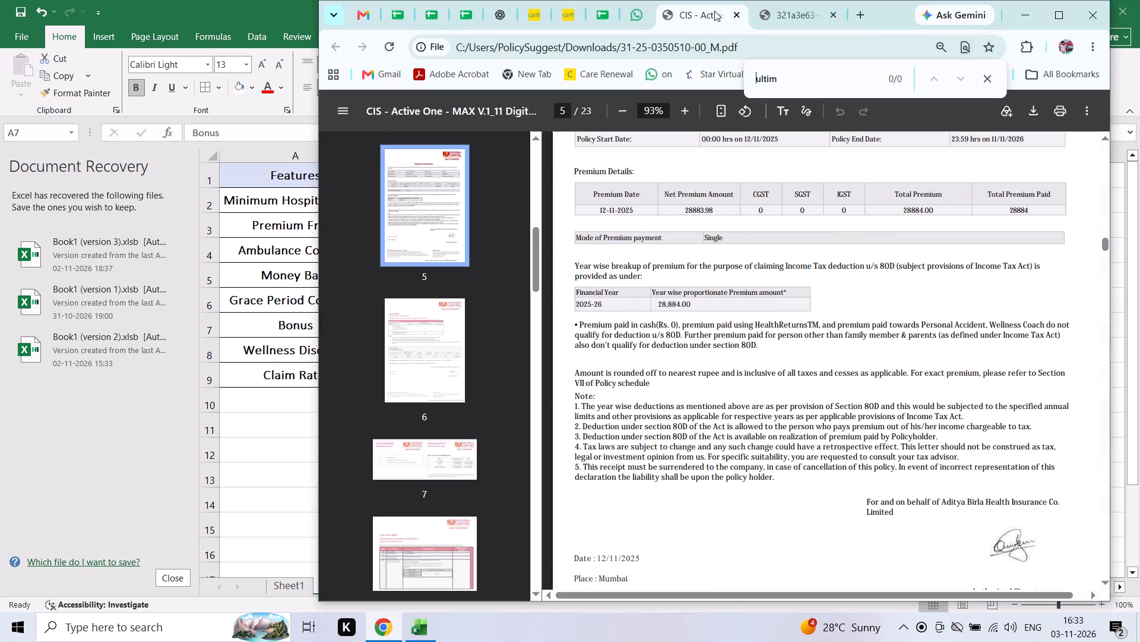
click(1057, 26)
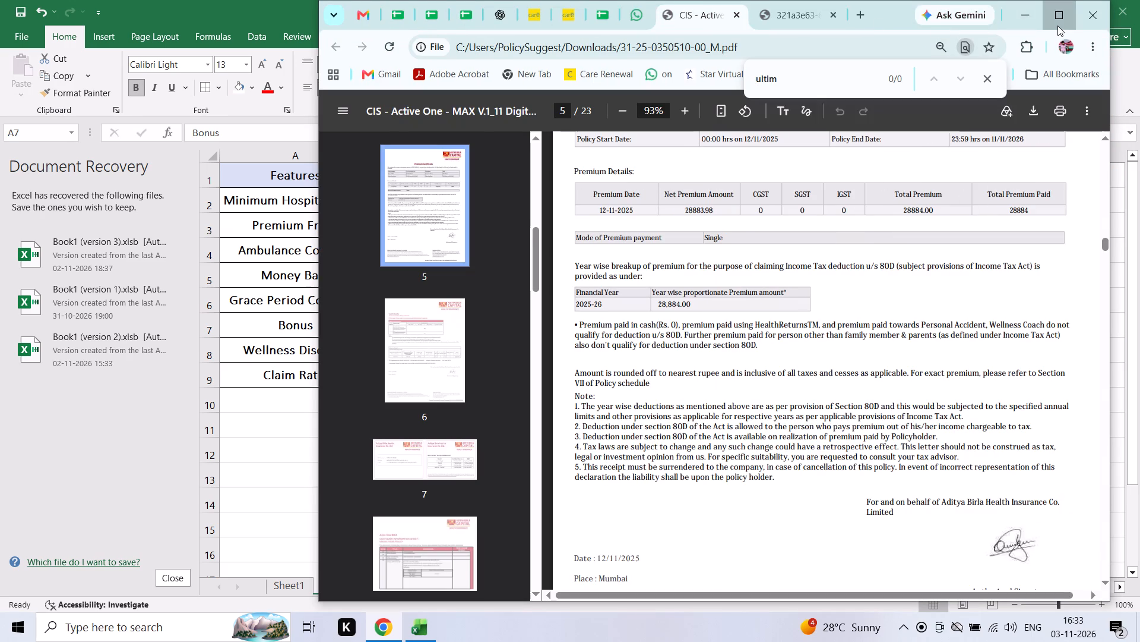
click(698, 12)
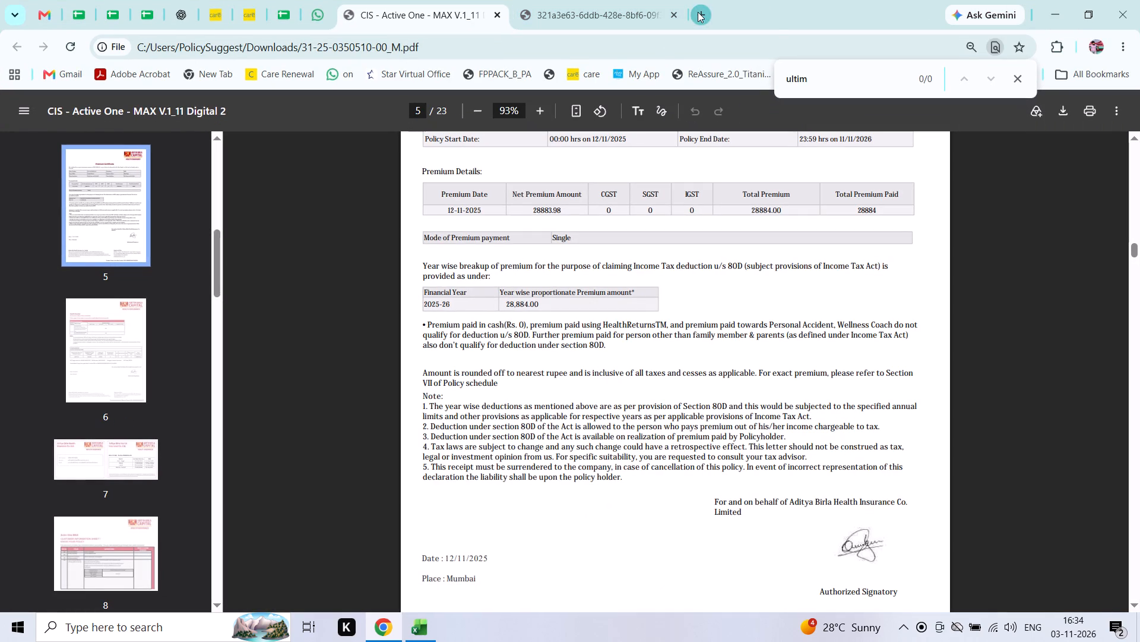